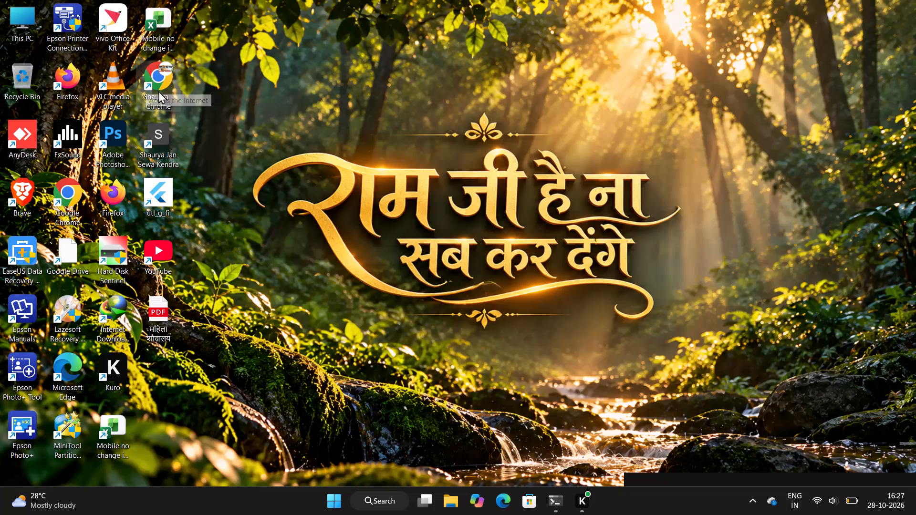
In Chrome, search Google for hsrp and open the BOOK-MY-HSRP website.
{"action": "double_click", "coordinate": [161, 77]}
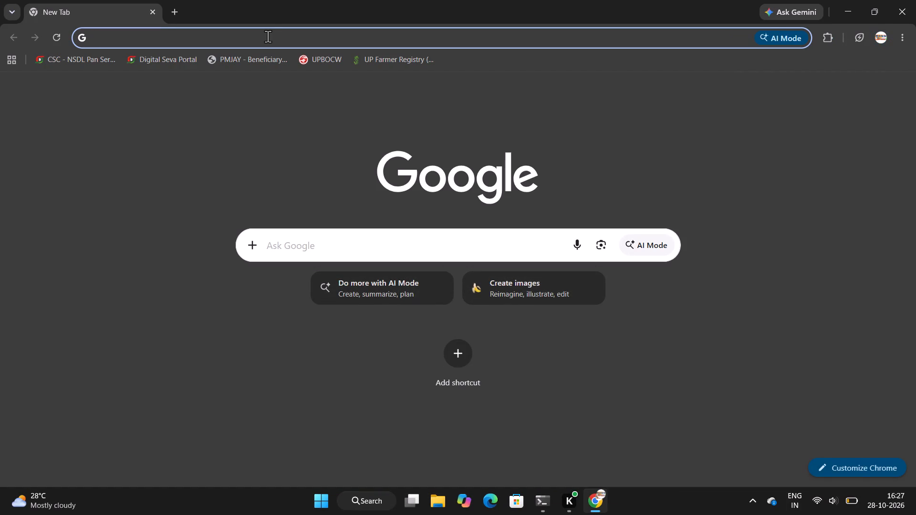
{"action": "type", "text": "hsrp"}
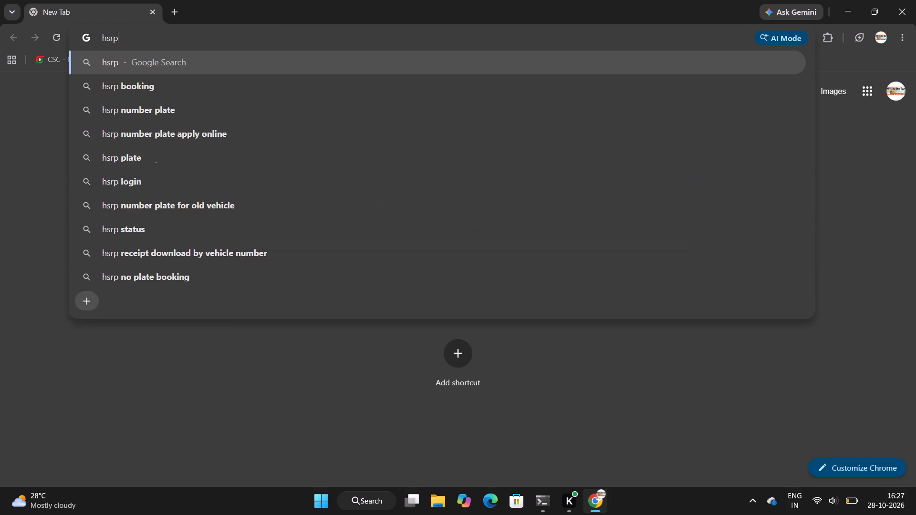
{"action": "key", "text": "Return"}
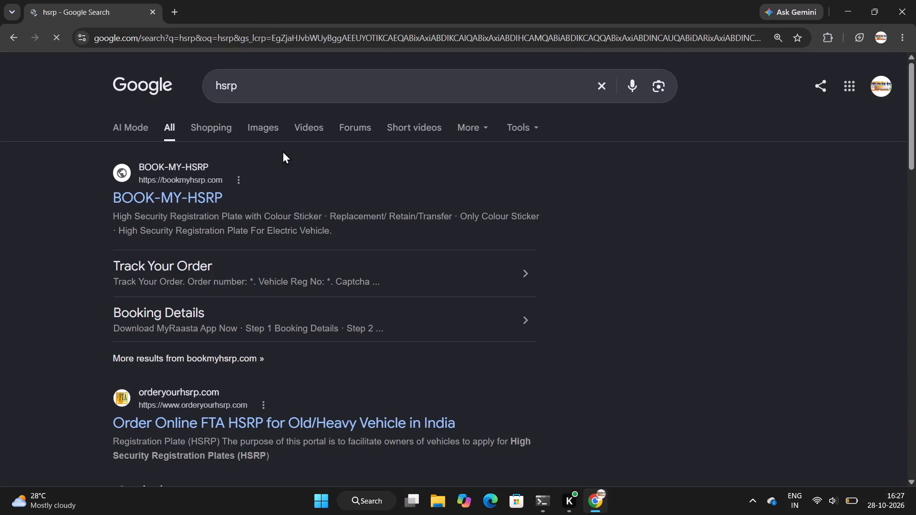
{"action": "left_click", "coordinate": [202, 180]}
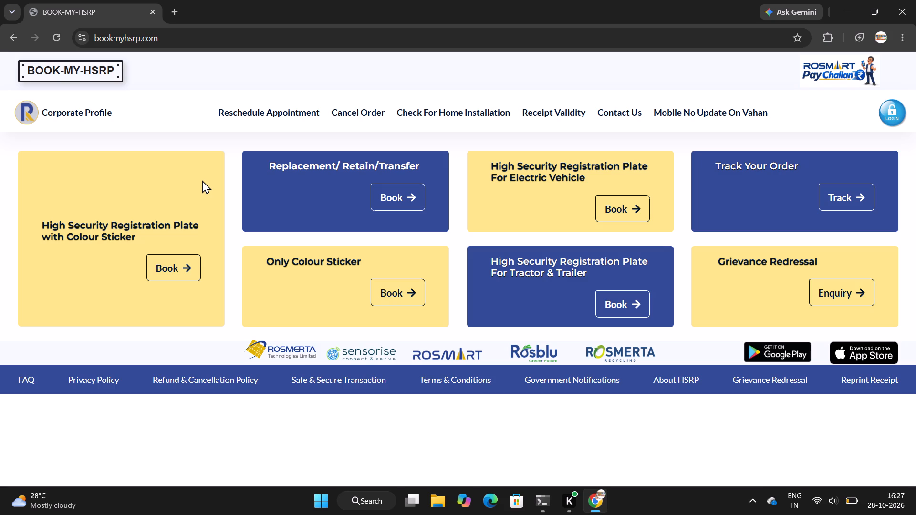
Open the booking form for Replacement/ Retain/Transfer of a registration plate.
{"action": "left_click", "coordinate": [403, 194]}
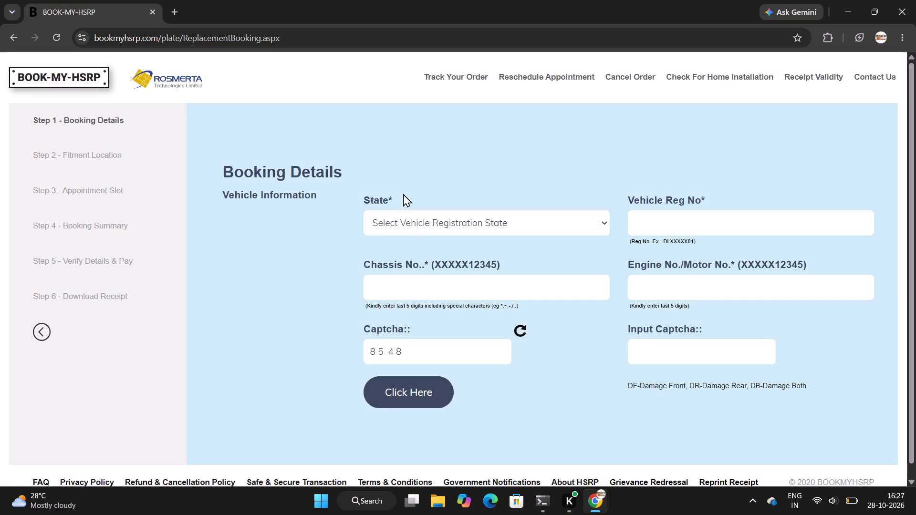
Set the vehicle's state to Uttar Pradesh and enter the vehicle registration number in the booking details.
{"action": "left_click", "coordinate": [435, 230]}
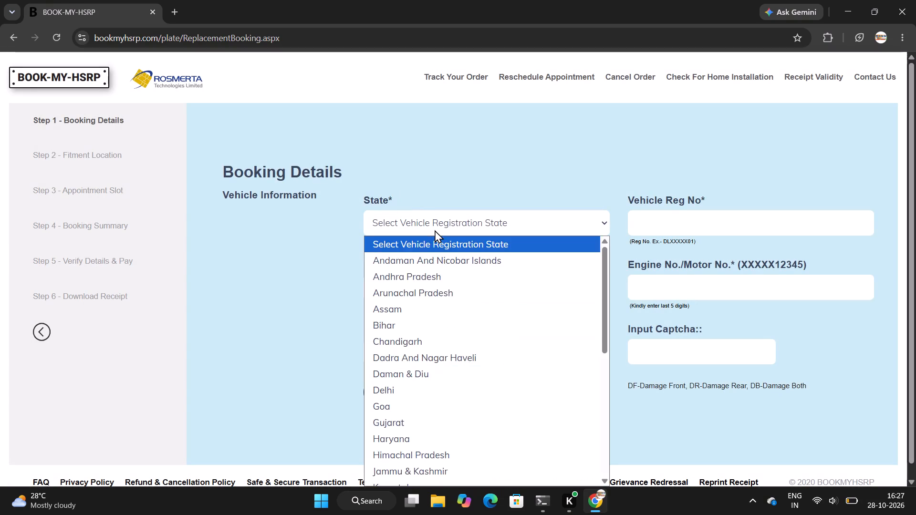
{"action": "scroll", "coordinate": [504, 355], "scroll_direction": "down", "scroll_amount": 9}
{"action": "left_click", "coordinate": [443, 440]}
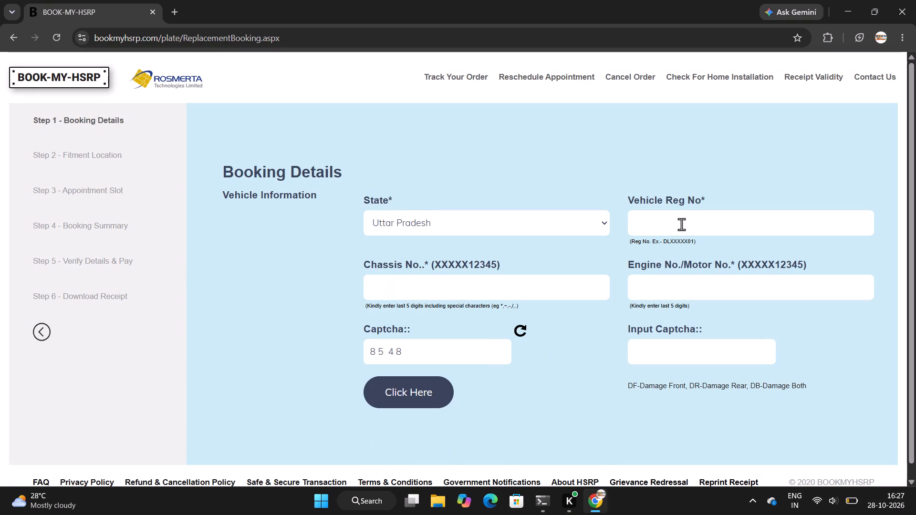
{"action": "left_click", "coordinate": [687, 222]}
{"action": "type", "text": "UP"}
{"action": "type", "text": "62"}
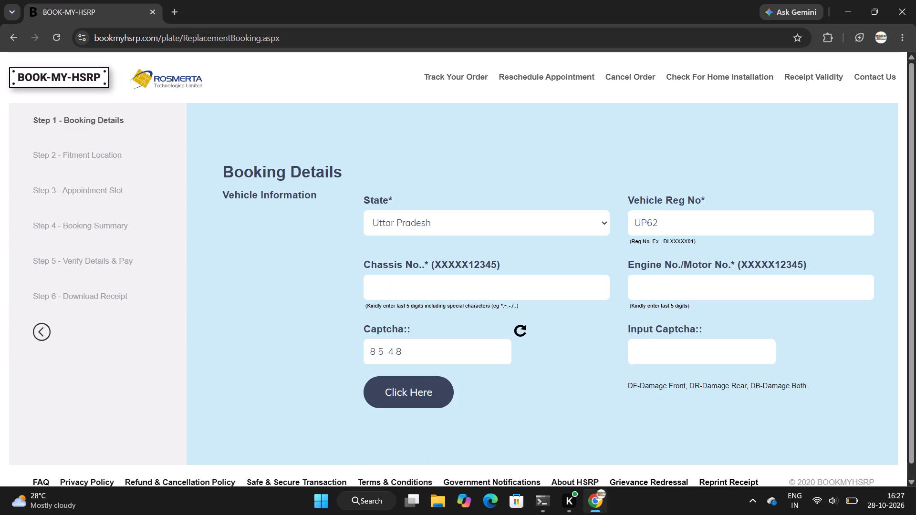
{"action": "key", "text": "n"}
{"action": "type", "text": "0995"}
Activate the chassis number field in the vehicle information for entry.
{"action": "left_click", "coordinate": [419, 278]}
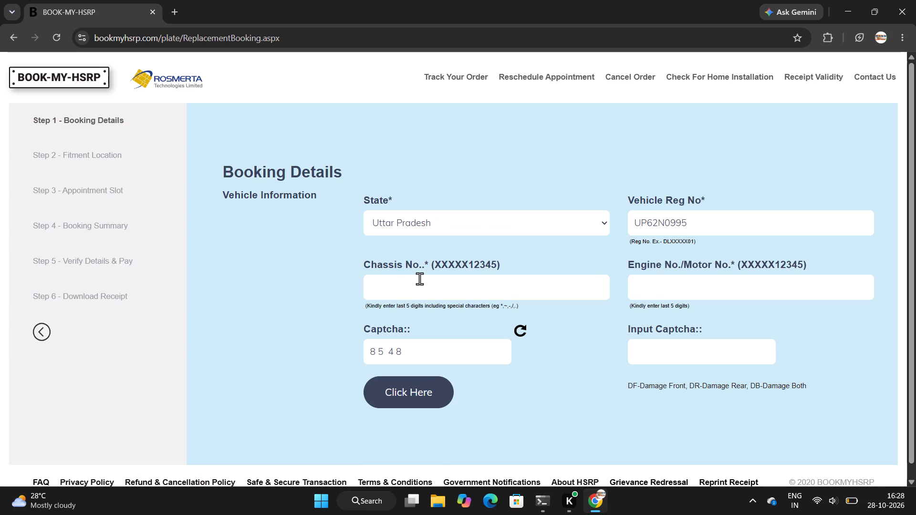
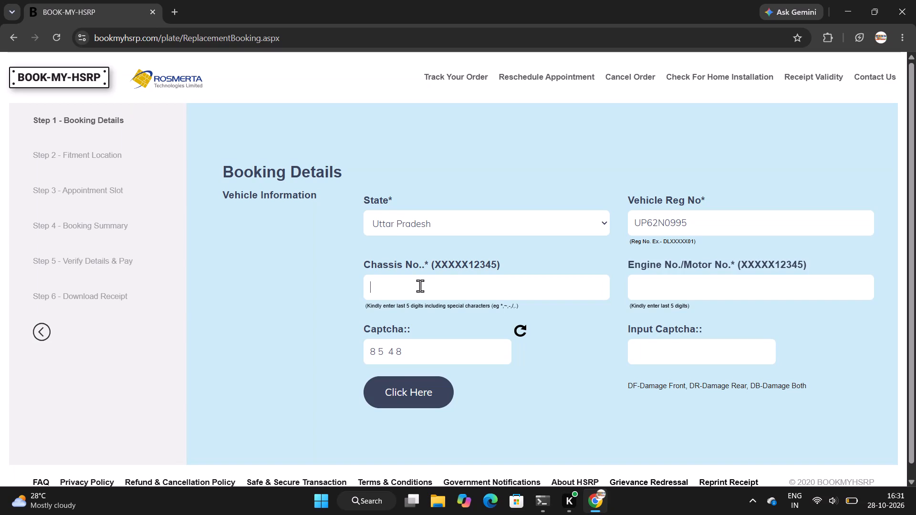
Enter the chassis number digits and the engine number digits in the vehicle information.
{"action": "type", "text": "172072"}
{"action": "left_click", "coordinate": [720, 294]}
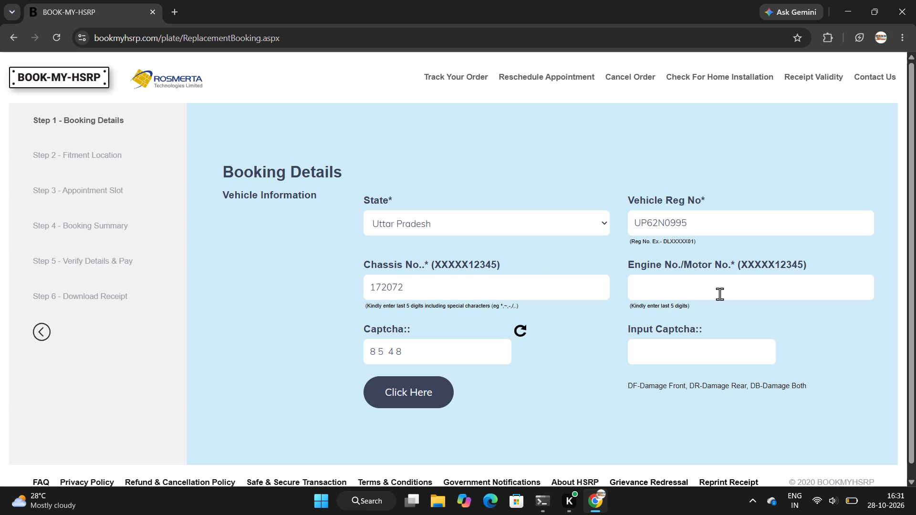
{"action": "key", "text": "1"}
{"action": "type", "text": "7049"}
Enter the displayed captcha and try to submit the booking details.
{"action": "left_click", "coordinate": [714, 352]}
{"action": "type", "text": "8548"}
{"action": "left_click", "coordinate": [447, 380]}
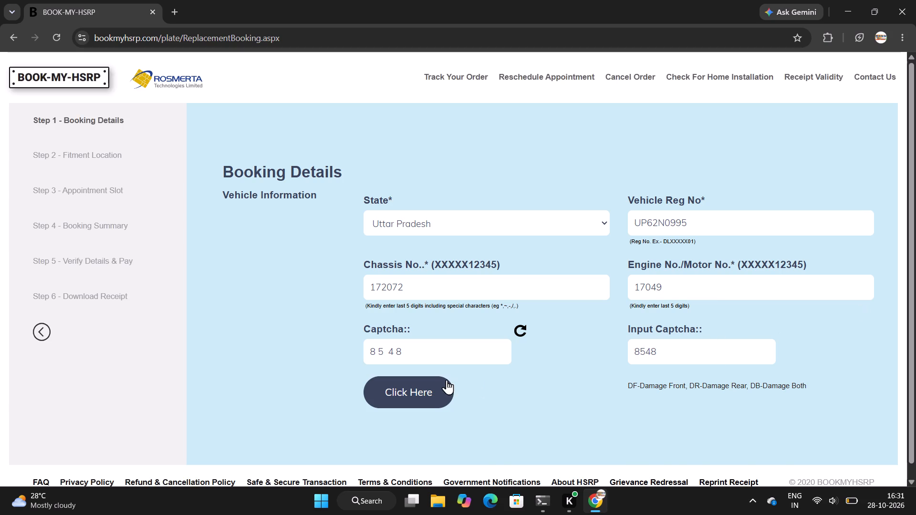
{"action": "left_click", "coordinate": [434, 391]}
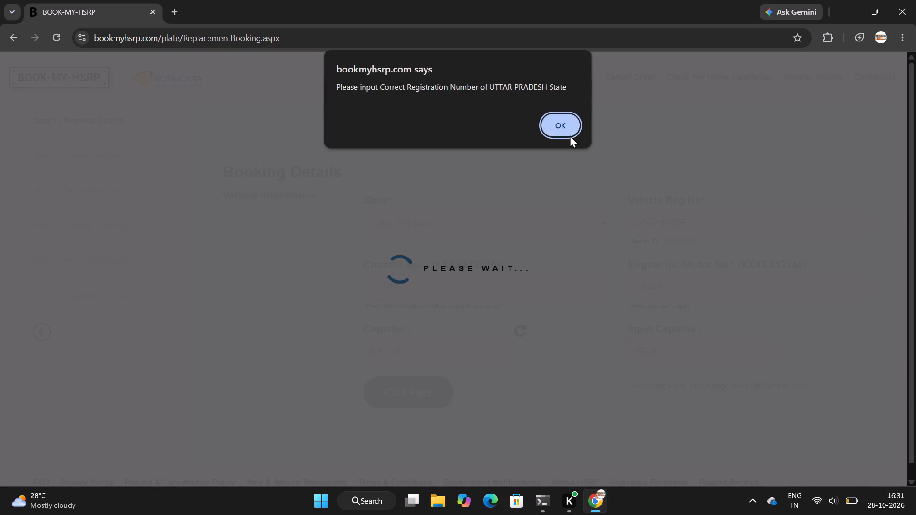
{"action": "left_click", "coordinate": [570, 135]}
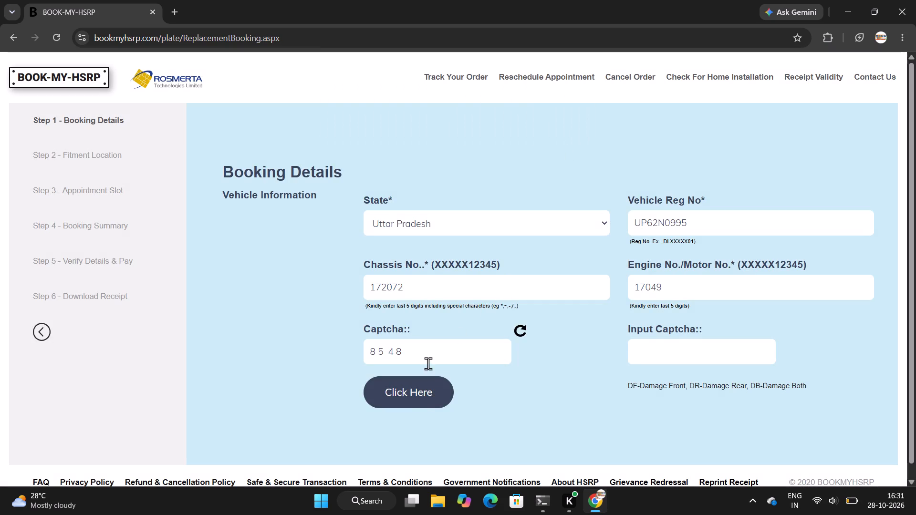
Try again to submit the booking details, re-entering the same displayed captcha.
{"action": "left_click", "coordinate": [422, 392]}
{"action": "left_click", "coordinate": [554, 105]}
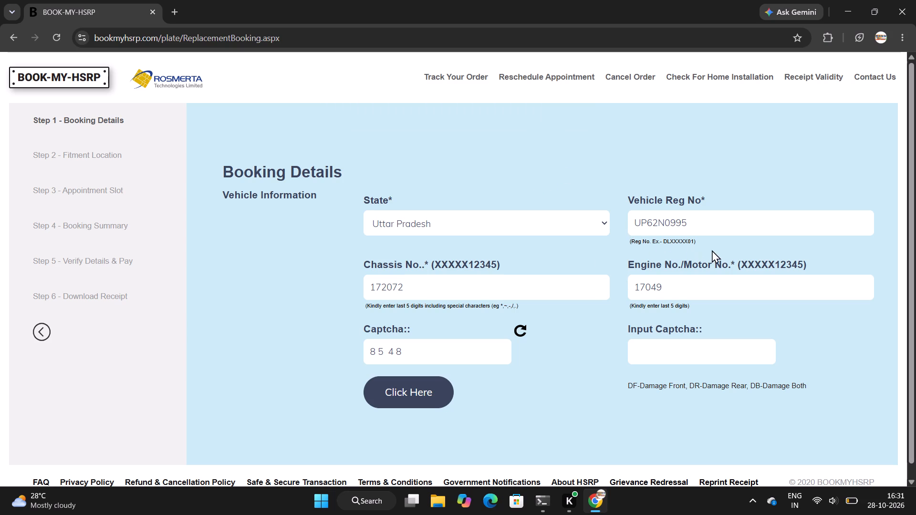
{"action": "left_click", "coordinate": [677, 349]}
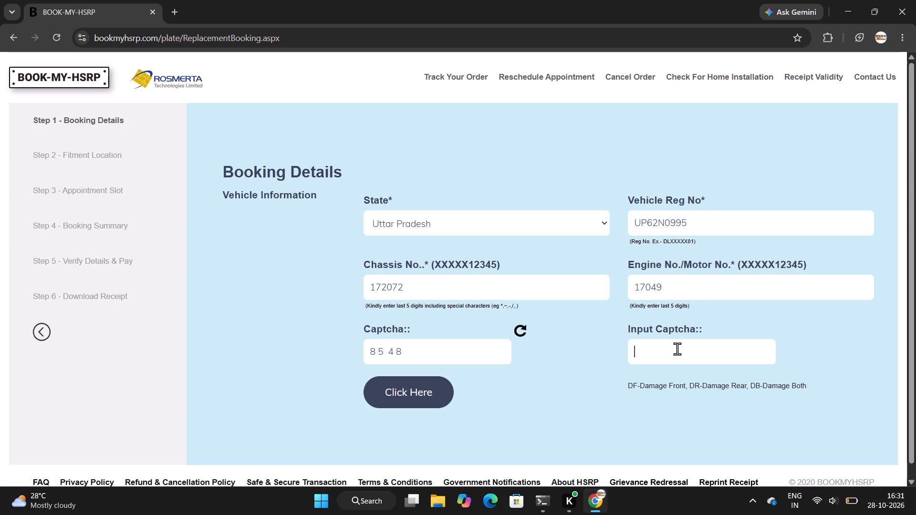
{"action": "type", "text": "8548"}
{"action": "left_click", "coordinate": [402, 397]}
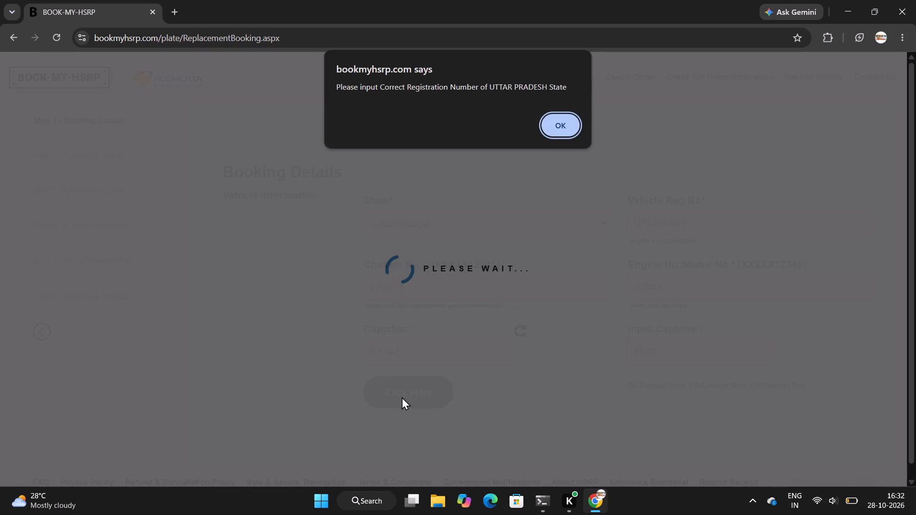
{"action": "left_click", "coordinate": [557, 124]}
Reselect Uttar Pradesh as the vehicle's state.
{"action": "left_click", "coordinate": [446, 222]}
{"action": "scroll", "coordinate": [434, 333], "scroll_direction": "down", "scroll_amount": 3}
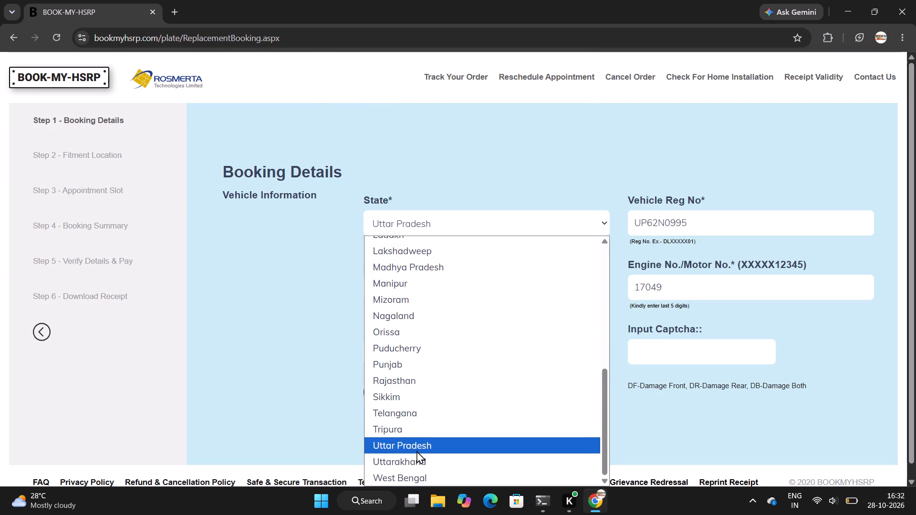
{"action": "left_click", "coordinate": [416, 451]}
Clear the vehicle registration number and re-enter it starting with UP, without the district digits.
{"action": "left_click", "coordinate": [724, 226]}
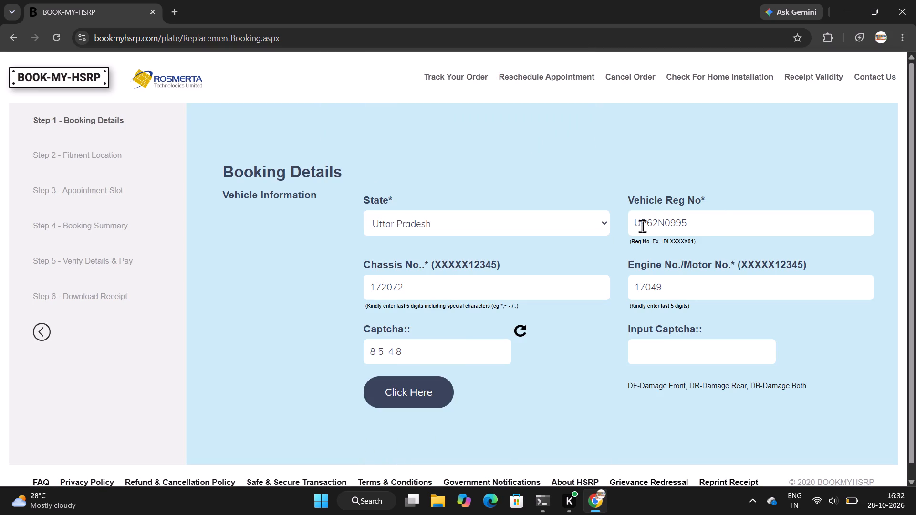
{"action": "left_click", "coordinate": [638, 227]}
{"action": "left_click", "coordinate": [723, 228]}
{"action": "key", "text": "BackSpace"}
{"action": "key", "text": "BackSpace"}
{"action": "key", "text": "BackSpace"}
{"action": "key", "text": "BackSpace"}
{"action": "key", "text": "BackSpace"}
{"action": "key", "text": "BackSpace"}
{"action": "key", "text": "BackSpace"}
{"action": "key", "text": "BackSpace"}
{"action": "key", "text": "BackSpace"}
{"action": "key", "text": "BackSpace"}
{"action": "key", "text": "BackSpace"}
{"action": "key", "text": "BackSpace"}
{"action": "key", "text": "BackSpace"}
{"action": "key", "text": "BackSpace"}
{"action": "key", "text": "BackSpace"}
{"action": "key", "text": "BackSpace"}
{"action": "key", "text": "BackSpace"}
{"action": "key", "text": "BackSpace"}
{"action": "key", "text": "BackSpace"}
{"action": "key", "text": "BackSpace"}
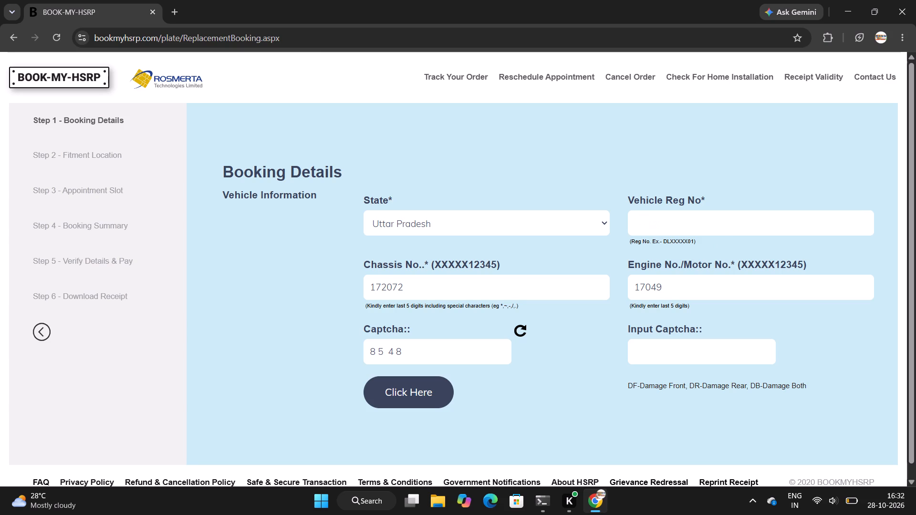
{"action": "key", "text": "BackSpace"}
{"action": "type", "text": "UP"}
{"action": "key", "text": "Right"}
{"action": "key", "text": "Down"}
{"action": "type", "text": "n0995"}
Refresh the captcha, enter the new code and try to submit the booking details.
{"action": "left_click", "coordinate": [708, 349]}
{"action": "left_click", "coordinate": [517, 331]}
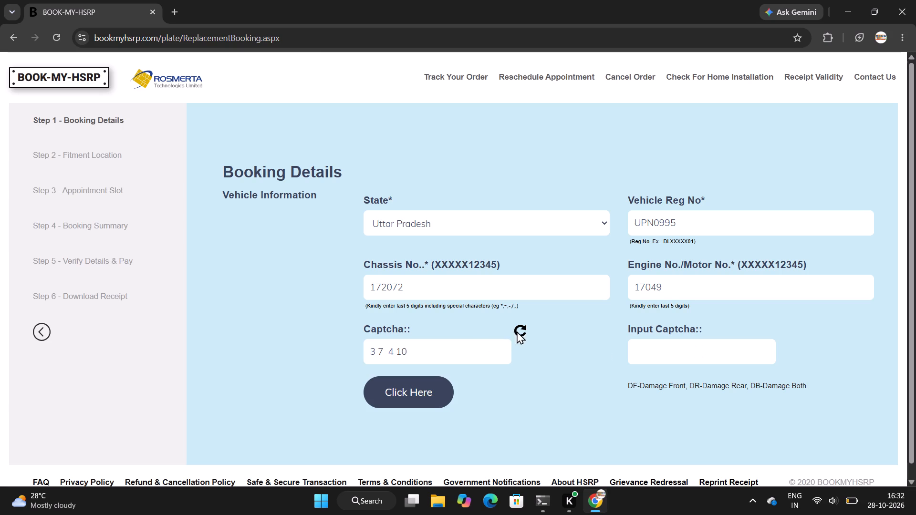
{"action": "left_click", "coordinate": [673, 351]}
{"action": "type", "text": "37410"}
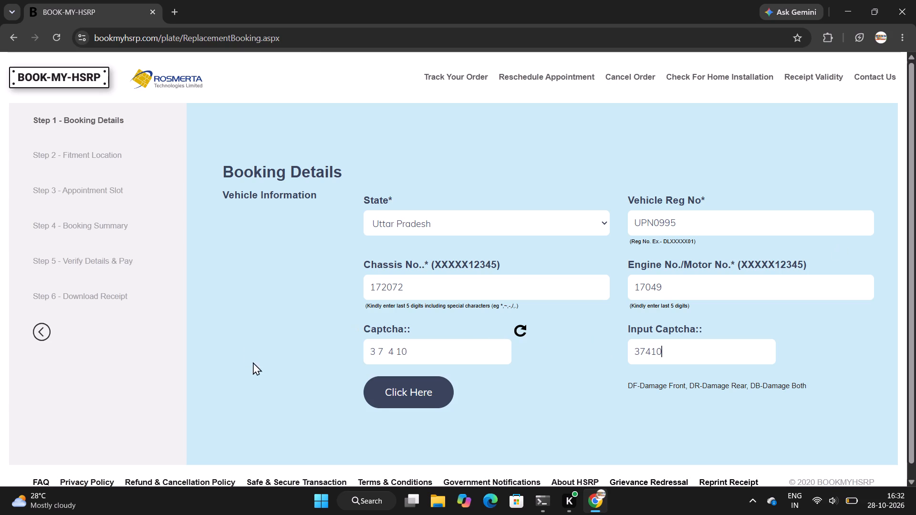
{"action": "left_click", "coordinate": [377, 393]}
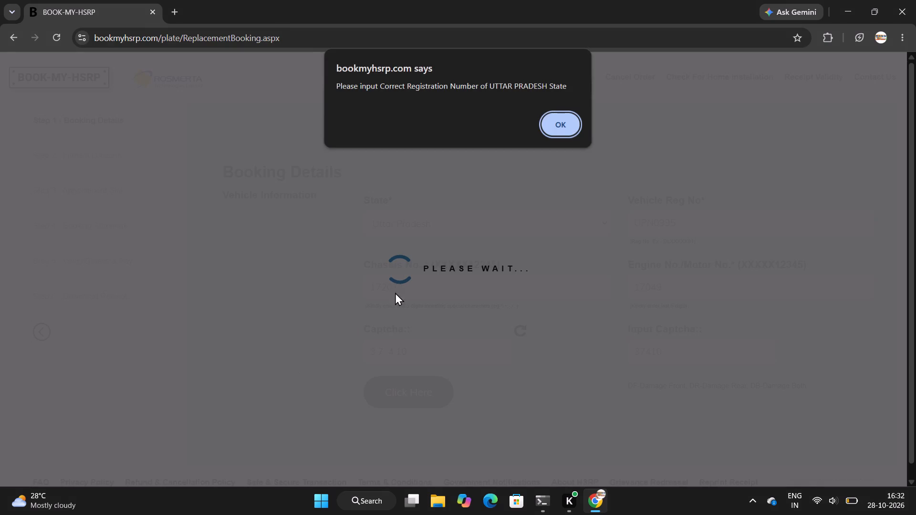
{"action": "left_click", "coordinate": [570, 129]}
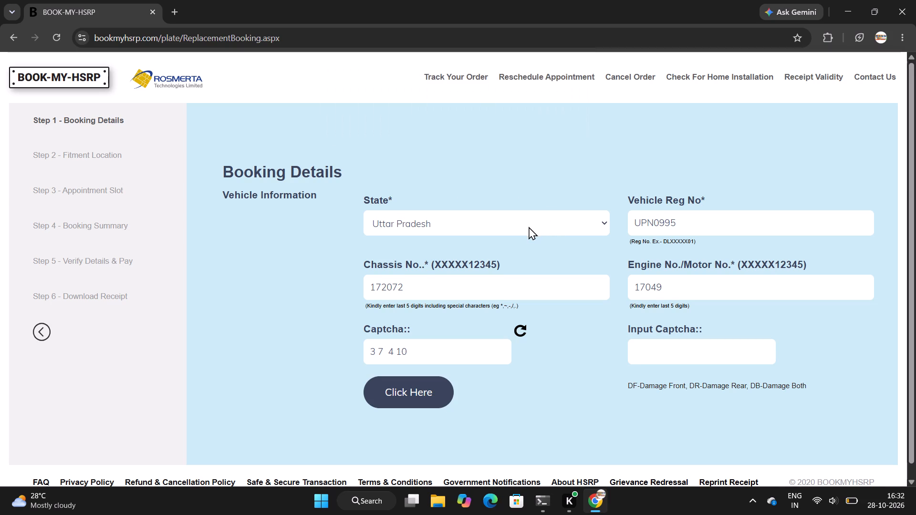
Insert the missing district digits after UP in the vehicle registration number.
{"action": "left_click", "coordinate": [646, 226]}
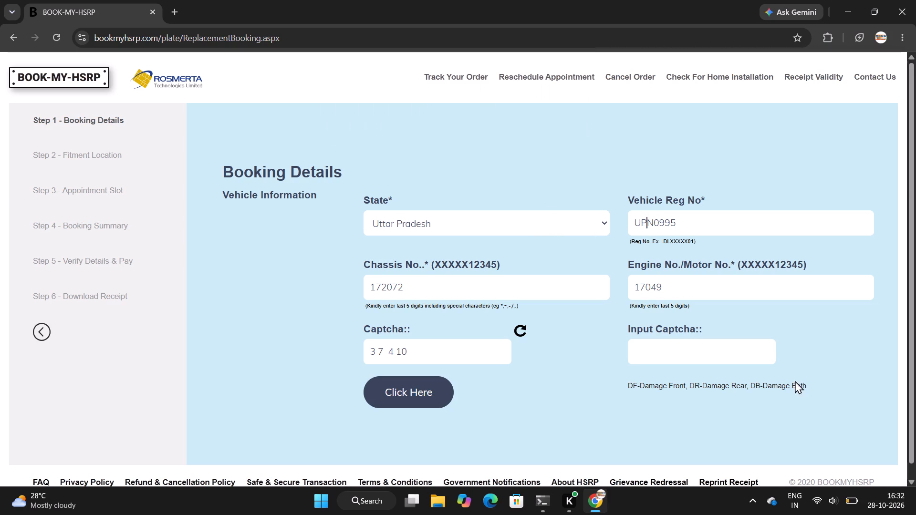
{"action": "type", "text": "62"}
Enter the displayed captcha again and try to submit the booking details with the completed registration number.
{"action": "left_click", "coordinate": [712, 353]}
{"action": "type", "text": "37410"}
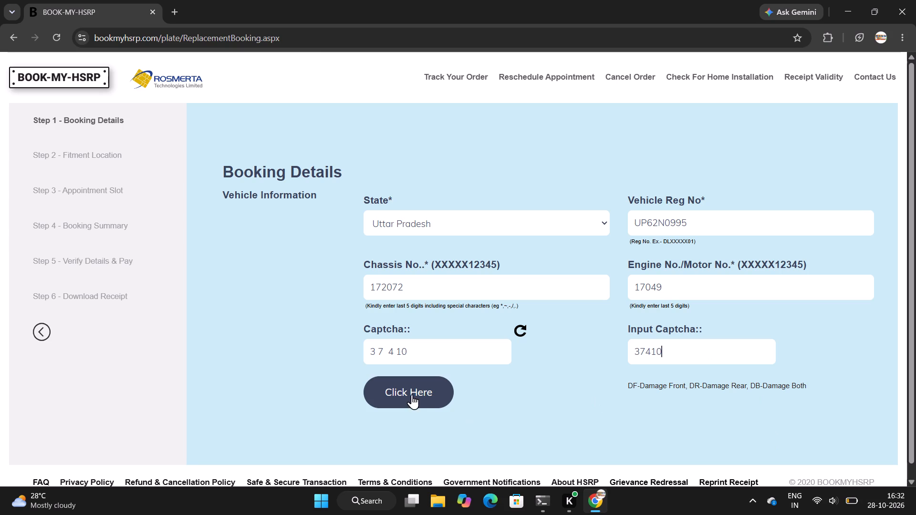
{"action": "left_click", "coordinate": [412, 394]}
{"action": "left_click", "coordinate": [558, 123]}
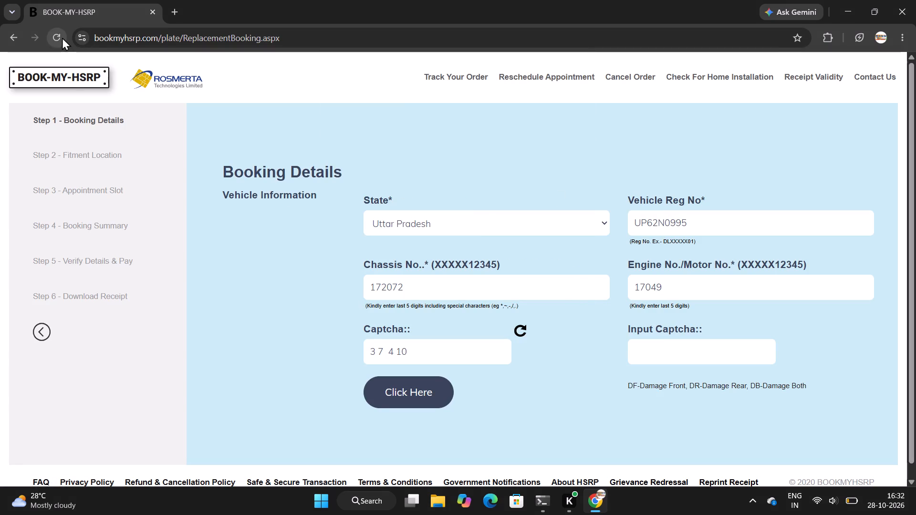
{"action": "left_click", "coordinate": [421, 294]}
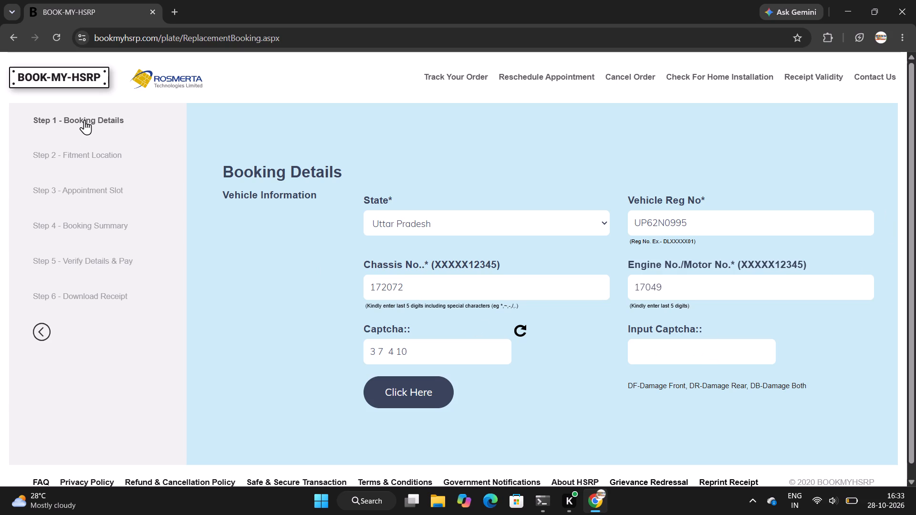
Return to the BOOK-MY-HSRP home page and reopen the Replacement/ Retain/Transfer booking form.
{"action": "left_click", "coordinate": [18, 43]}
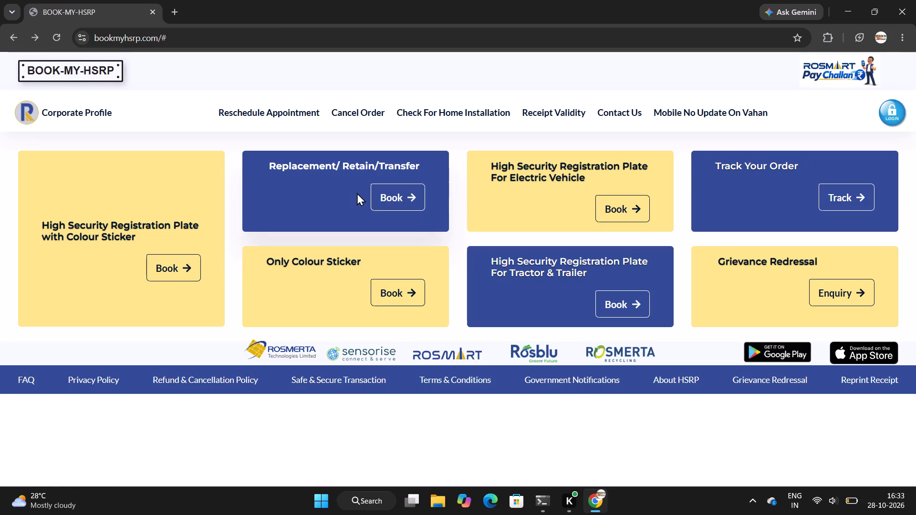
{"action": "left_click", "coordinate": [357, 193]}
{"action": "left_click", "coordinate": [393, 205]}
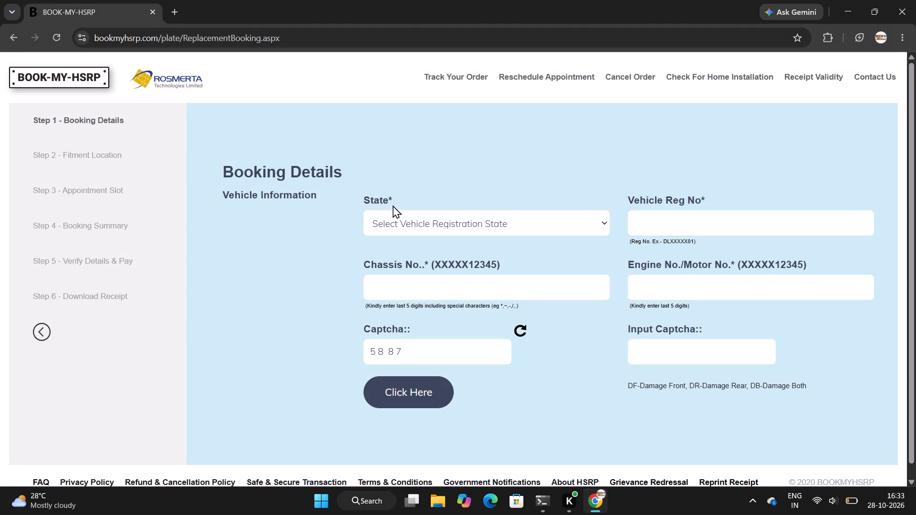
Set the vehicle's state to Uttar Pradesh and enter the full vehicle registration number in the blank form.
{"action": "left_click", "coordinate": [448, 227]}
{"action": "scroll", "coordinate": [448, 242], "scroll_direction": "down", "scroll_amount": 4}
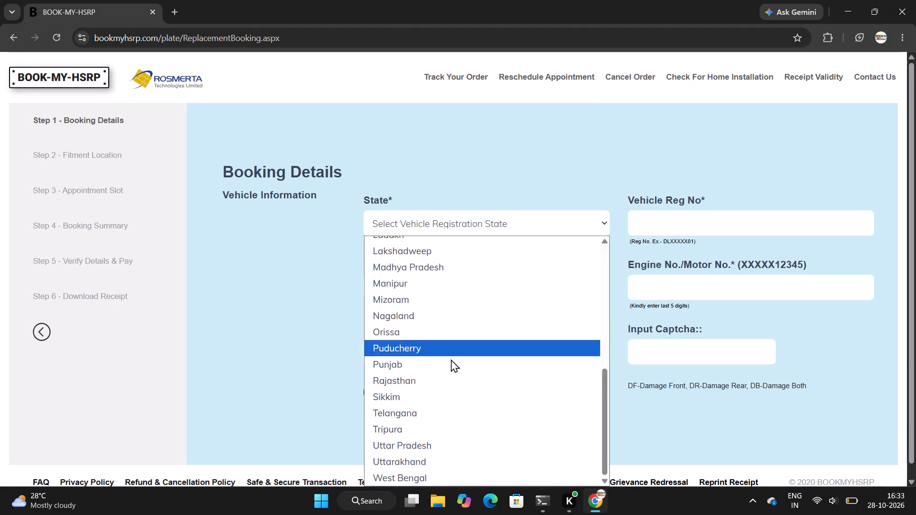
{"action": "scroll", "coordinate": [451, 359], "scroll_direction": "down", "scroll_amount": 5}
{"action": "left_click", "coordinate": [416, 215]}
{"action": "scroll", "coordinate": [451, 455], "scroll_direction": "down", "scroll_amount": 3}
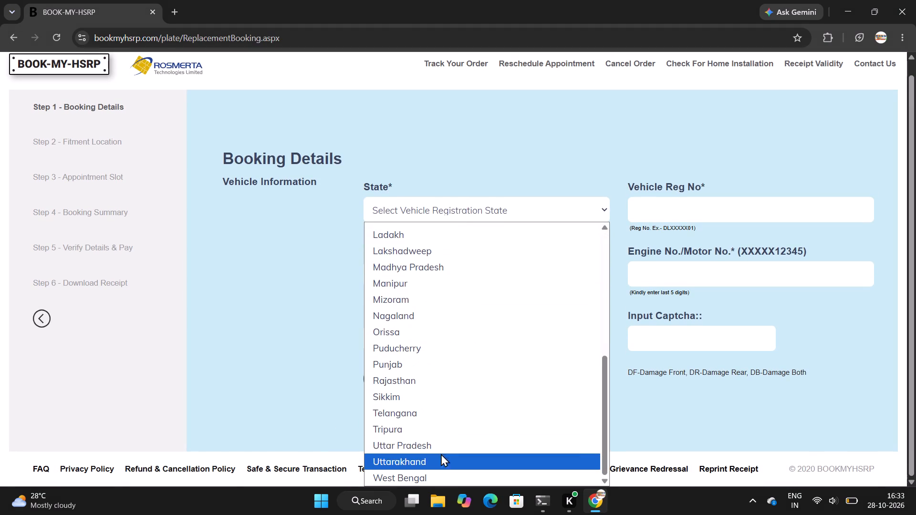
{"action": "left_click", "coordinate": [440, 452]}
{"action": "left_click", "coordinate": [722, 210]}
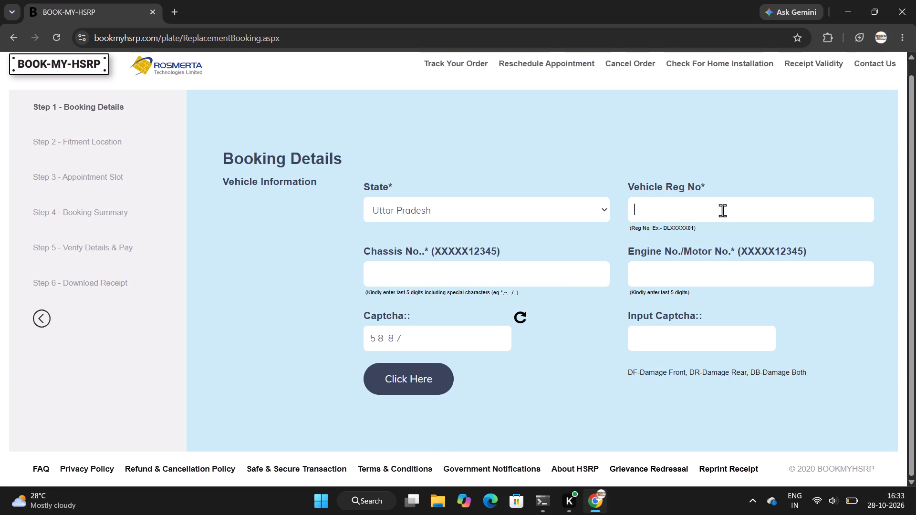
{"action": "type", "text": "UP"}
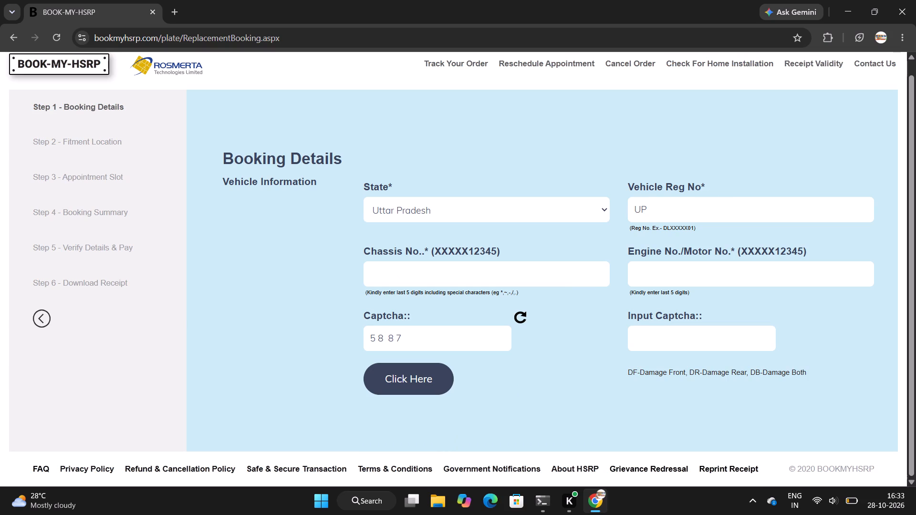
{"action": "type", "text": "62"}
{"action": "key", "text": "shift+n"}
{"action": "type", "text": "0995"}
Enter the last five digits of the vehicle's chassis number and engine number in the booking details.
{"action": "left_click", "coordinate": [496, 263]}
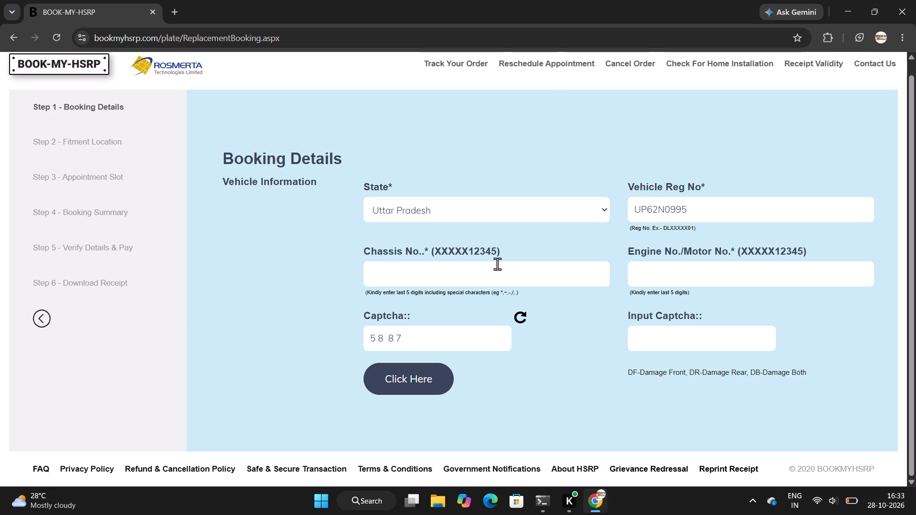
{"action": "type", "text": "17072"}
{"action": "left_click", "coordinate": [732, 274]}
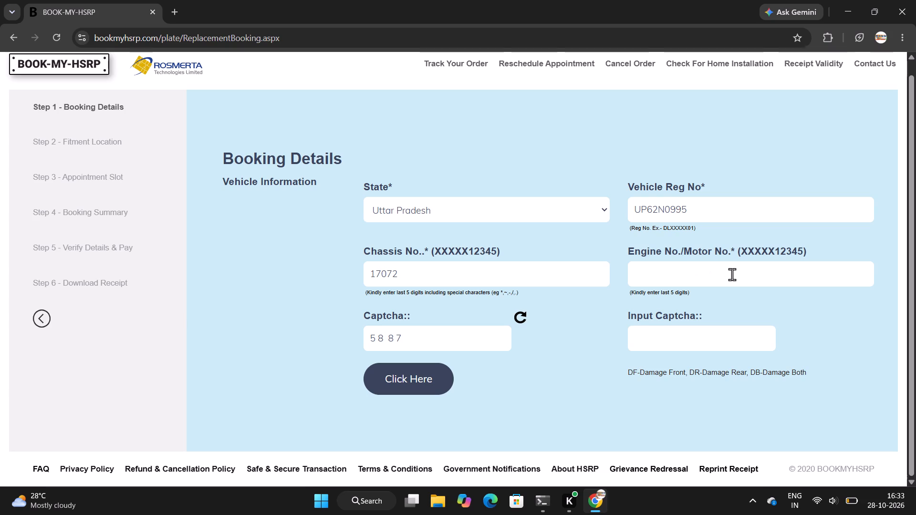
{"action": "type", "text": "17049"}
Enter the displayed captcha and submit the vehicle information for verification.
{"action": "left_click", "coordinate": [718, 321]}
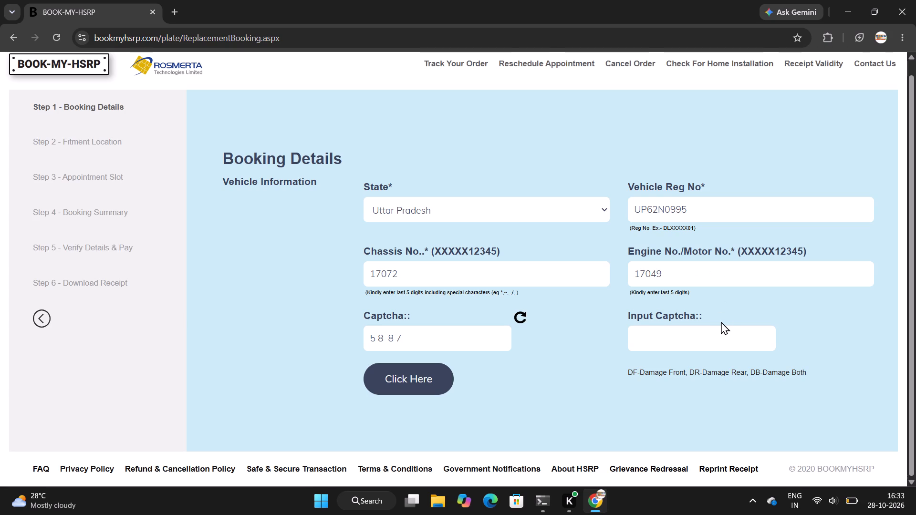
{"action": "left_click", "coordinate": [716, 331]}
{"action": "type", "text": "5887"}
{"action": "left_click", "coordinate": [376, 377]}
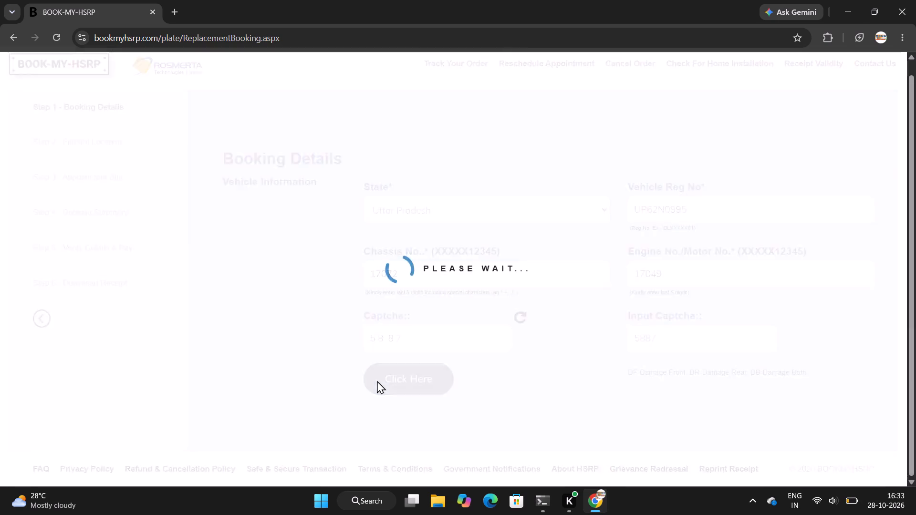
Set the reason for replacement to Theft or Lost in the vehicle details.
{"action": "scroll", "coordinate": [533, 370], "scroll_direction": "down", "scroll_amount": 3}
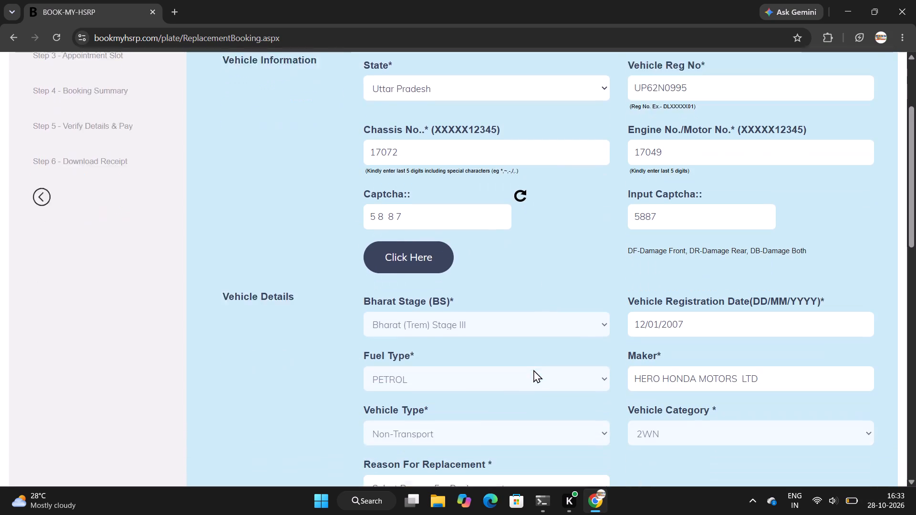
{"action": "scroll", "coordinate": [773, 281], "scroll_direction": "down", "scroll_amount": 1}
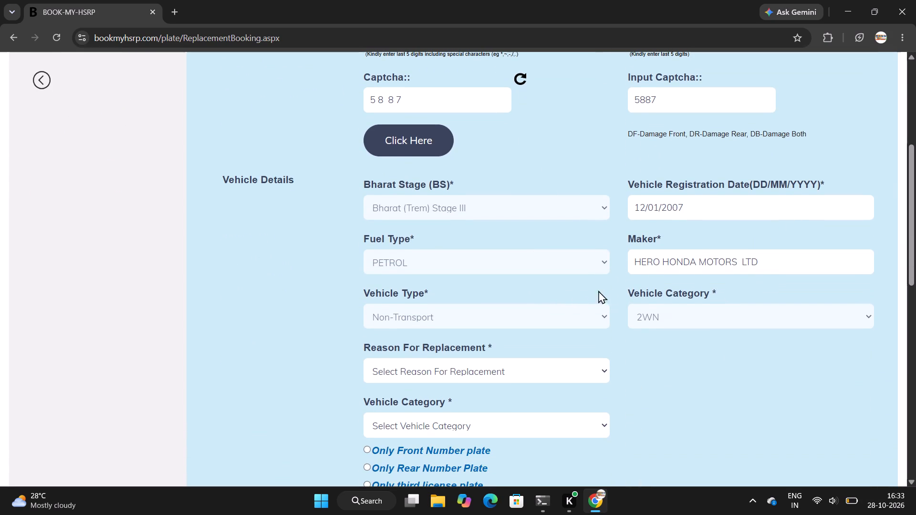
{"action": "scroll", "coordinate": [743, 324], "scroll_direction": "down", "scroll_amount": 1}
{"action": "left_click", "coordinate": [551, 293]}
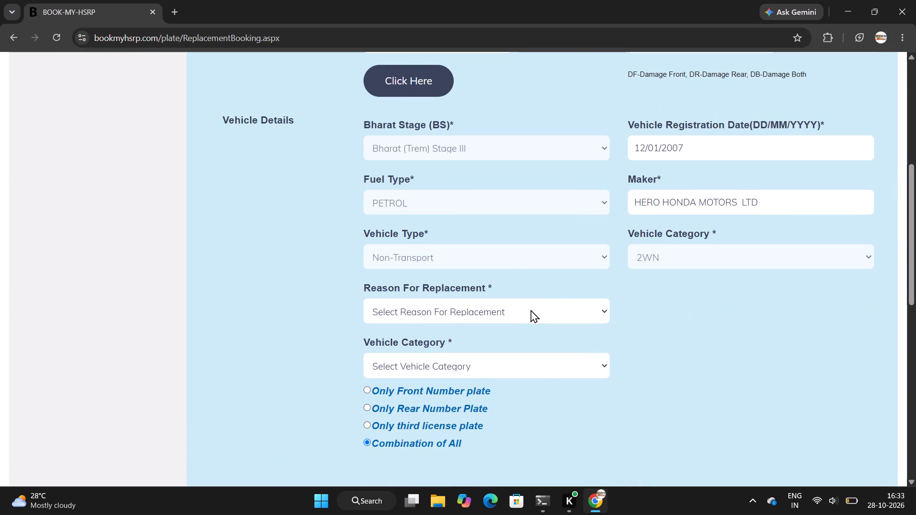
{"action": "left_click", "coordinate": [531, 309]}
{"action": "left_click", "coordinate": [492, 348]}
Set the unfilled vehicle category below the replacement reason to Motor Cycle.
{"action": "scroll", "coordinate": [544, 340], "scroll_direction": "down", "scroll_amount": 1}
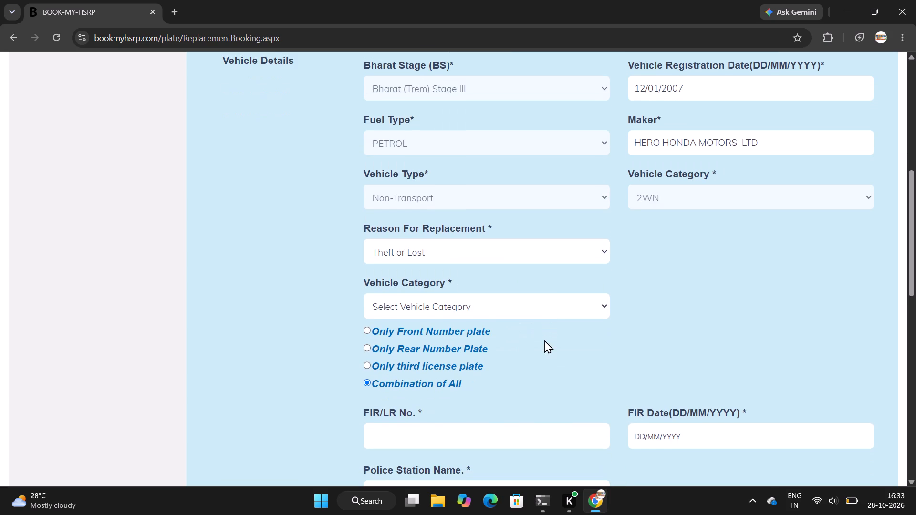
{"action": "scroll", "coordinate": [544, 340], "scroll_direction": "down", "scroll_amount": 3}
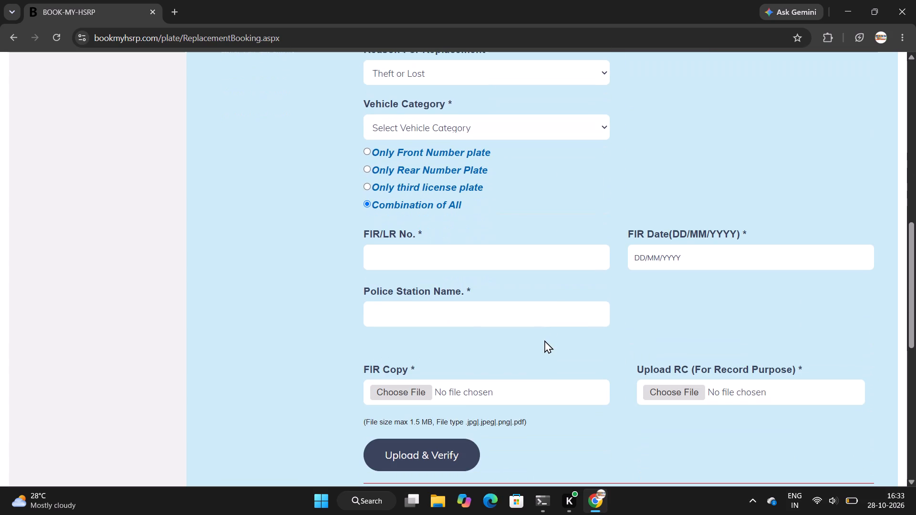
{"action": "scroll", "coordinate": [544, 340], "scroll_direction": "up", "scroll_amount": 2}
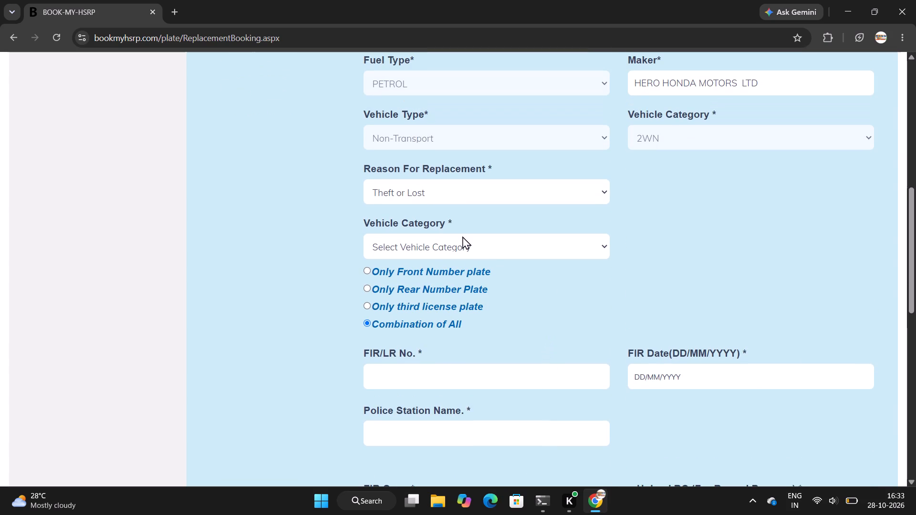
{"action": "left_click", "coordinate": [469, 253]}
{"action": "left_click", "coordinate": [468, 292]}
{"action": "scroll", "coordinate": [477, 292], "scroll_direction": "down", "scroll_amount": 2}
{"action": "left_click", "coordinate": [431, 257]}
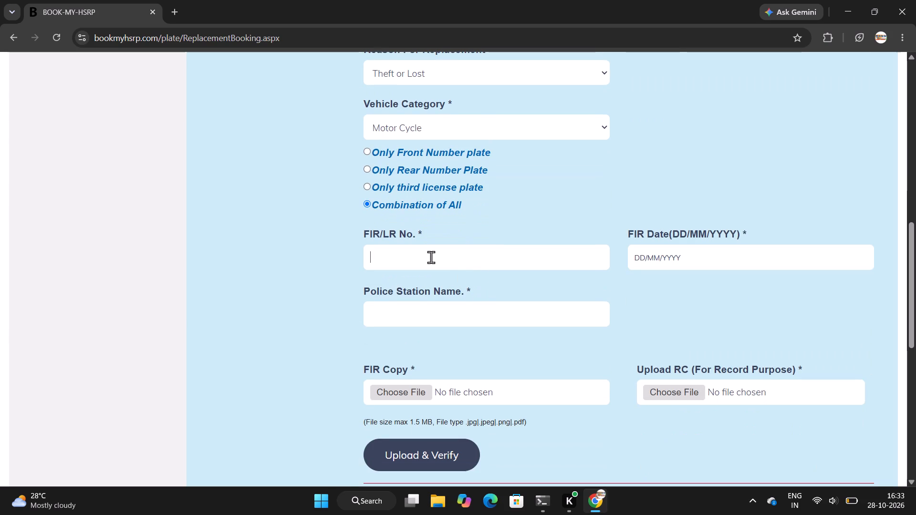
{"action": "scroll", "coordinate": [431, 257], "scroll_direction": "up", "scroll_amount": 3}
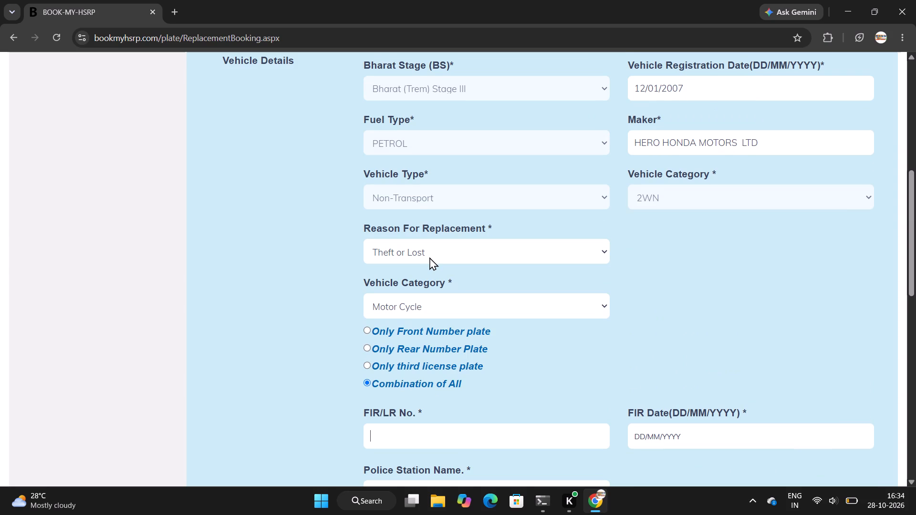
{"action": "scroll", "coordinate": [625, 299], "scroll_direction": "down", "scroll_amount": 2}
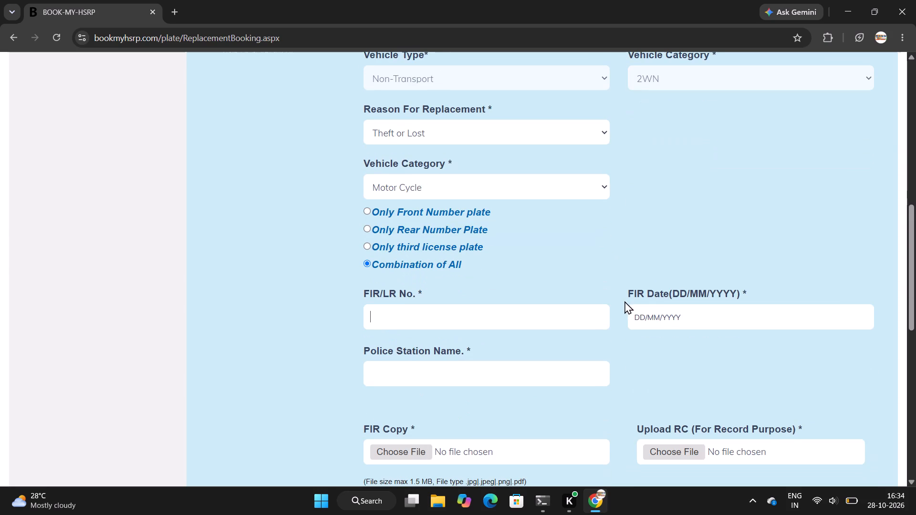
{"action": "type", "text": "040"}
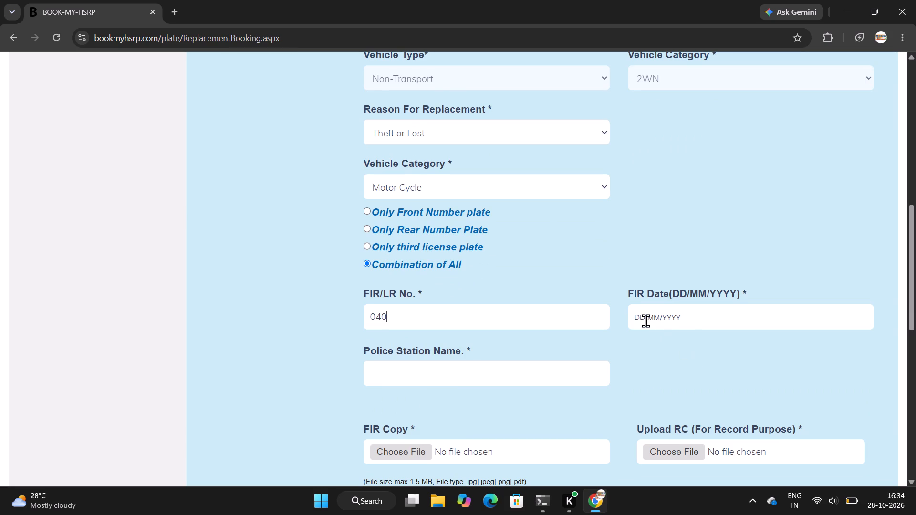
{"action": "left_click", "coordinate": [645, 320]}
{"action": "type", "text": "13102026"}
{"action": "left_click", "coordinate": [544, 357]}
{"action": "left_click", "coordinate": [498, 380]}
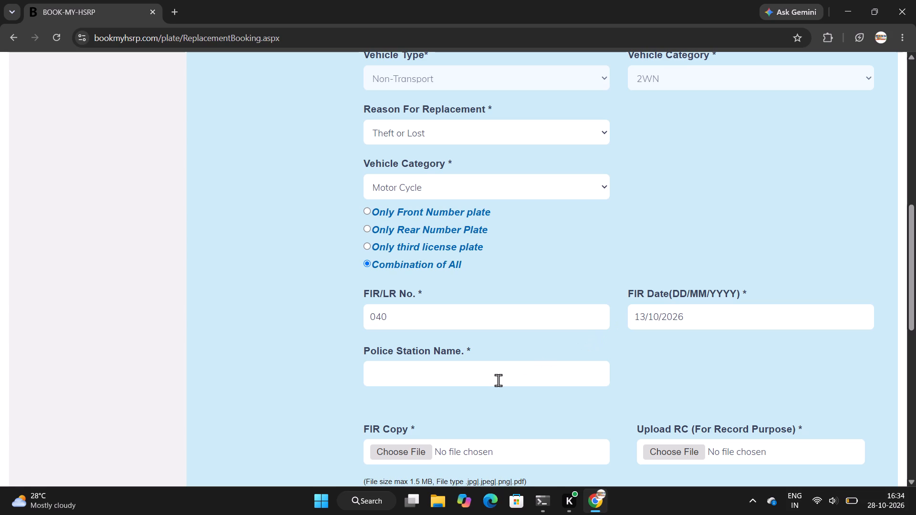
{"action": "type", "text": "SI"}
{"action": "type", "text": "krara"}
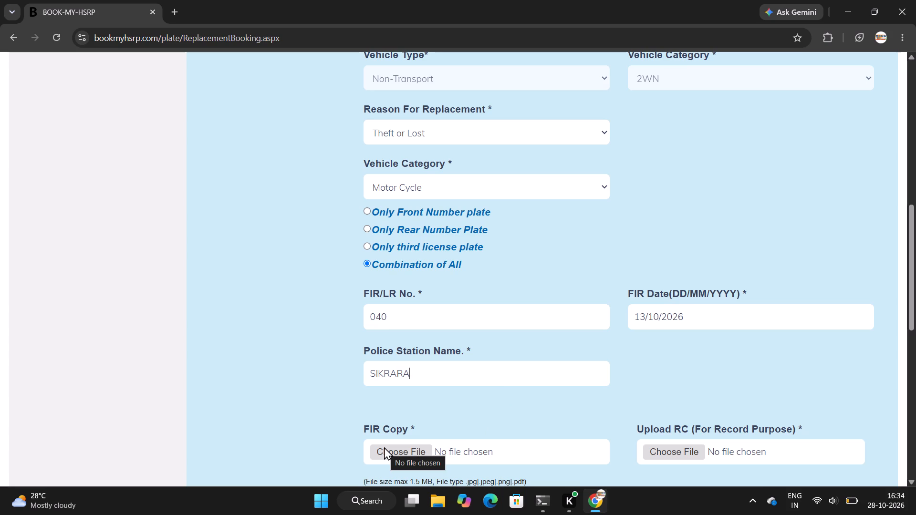
Switch to IJ Scan Utility, scan the police report with the Document settings and end scanning after one page.
{"action": "left_click", "coordinate": [375, 506]}
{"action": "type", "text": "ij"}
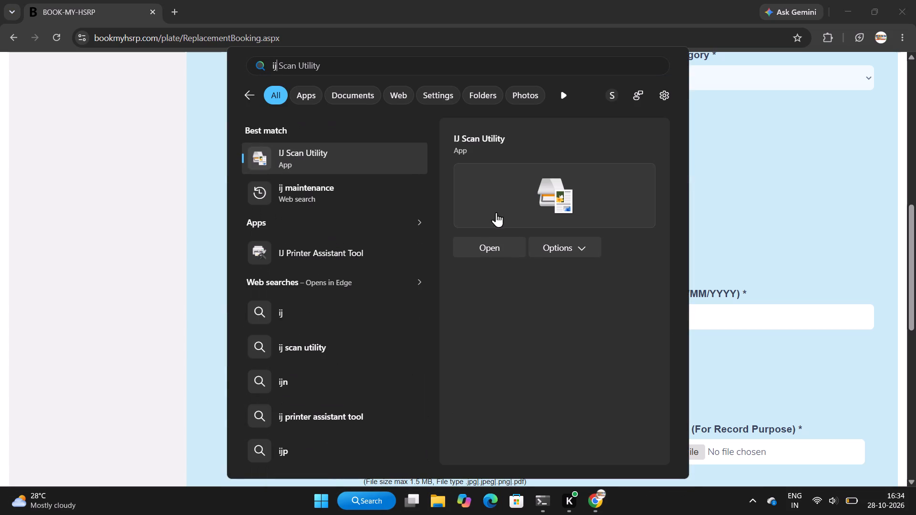
{"action": "left_click", "coordinate": [462, 248]}
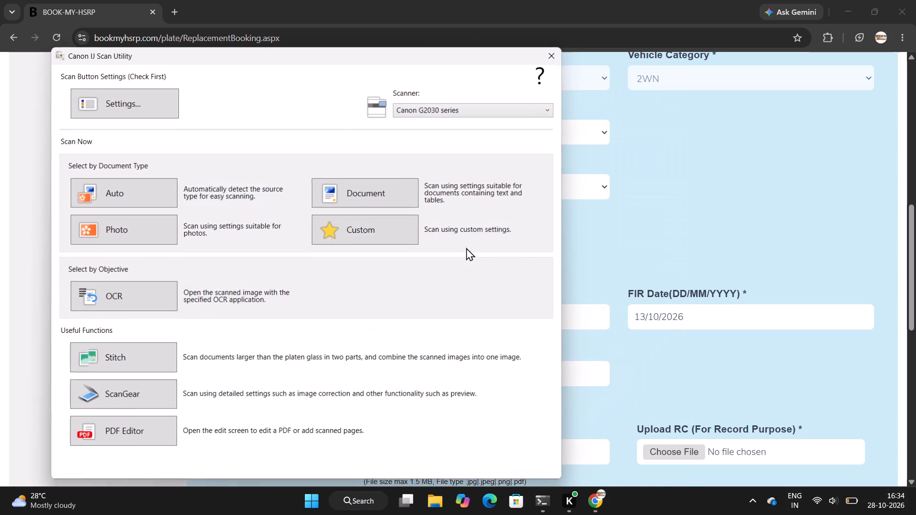
{"action": "left_click", "coordinate": [372, 194]}
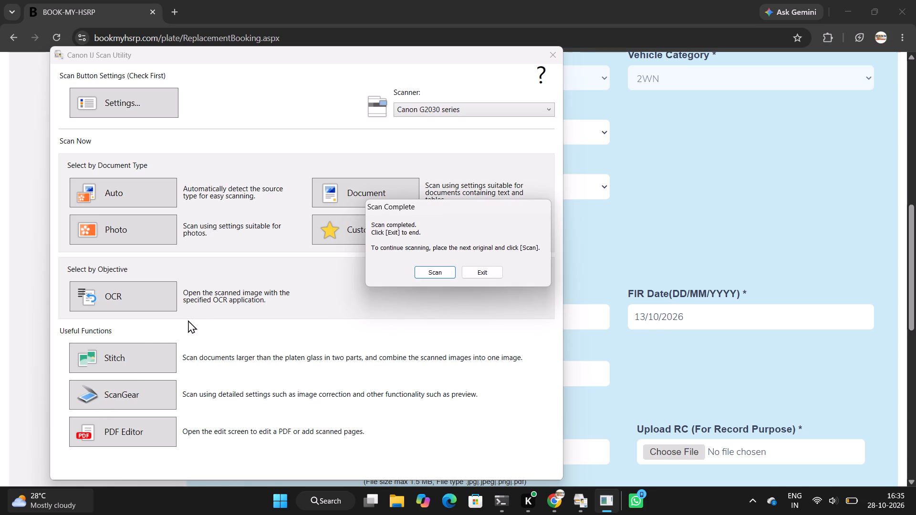
{"action": "left_click", "coordinate": [489, 273]}
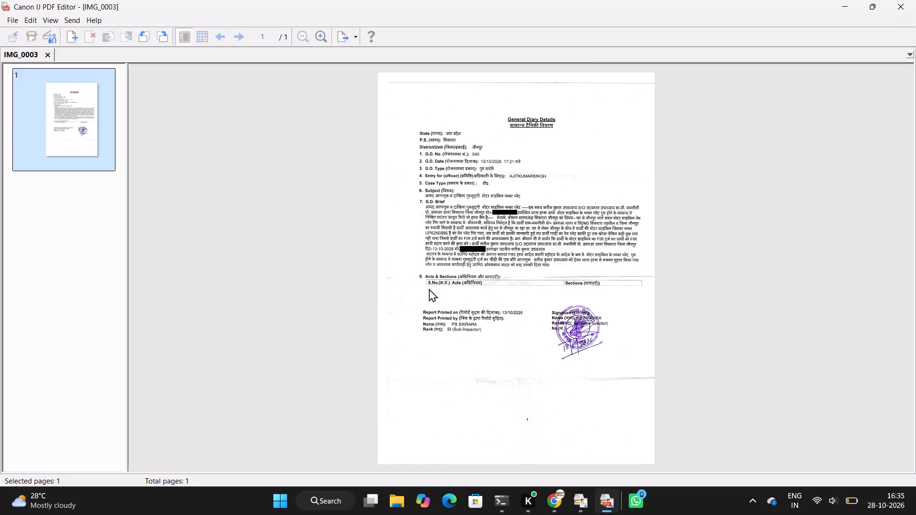
Save the scanned police report as a PDF named LR Report in D:\New folder\Documents.
{"action": "left_click", "coordinate": [13, 19]}
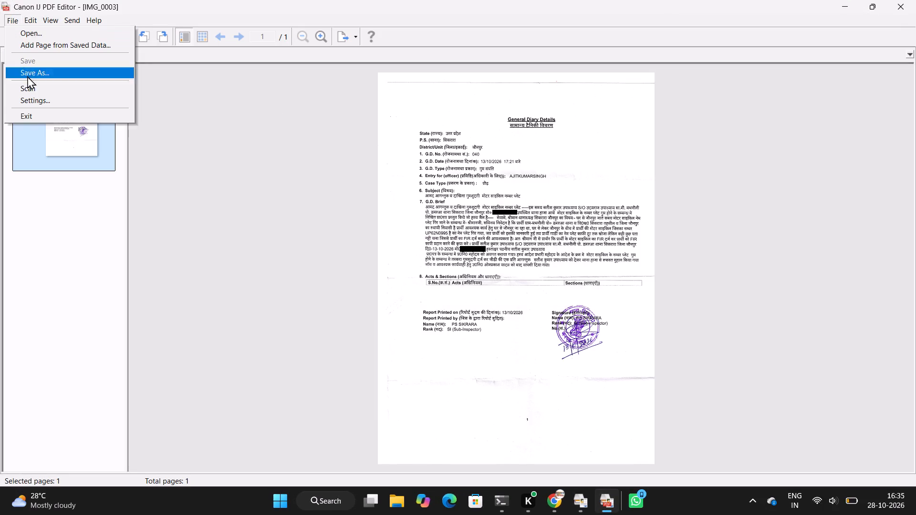
{"action": "left_click", "coordinate": [38, 76]}
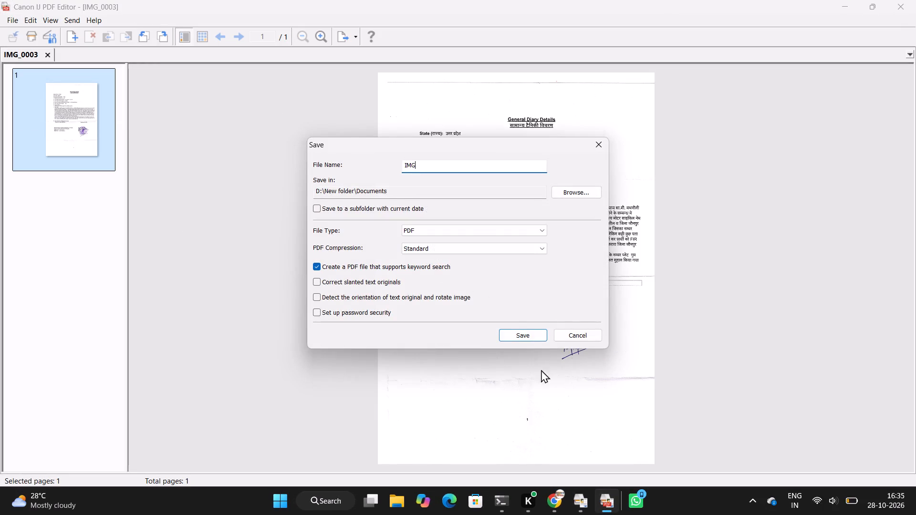
{"action": "left_click", "coordinate": [550, 493]}
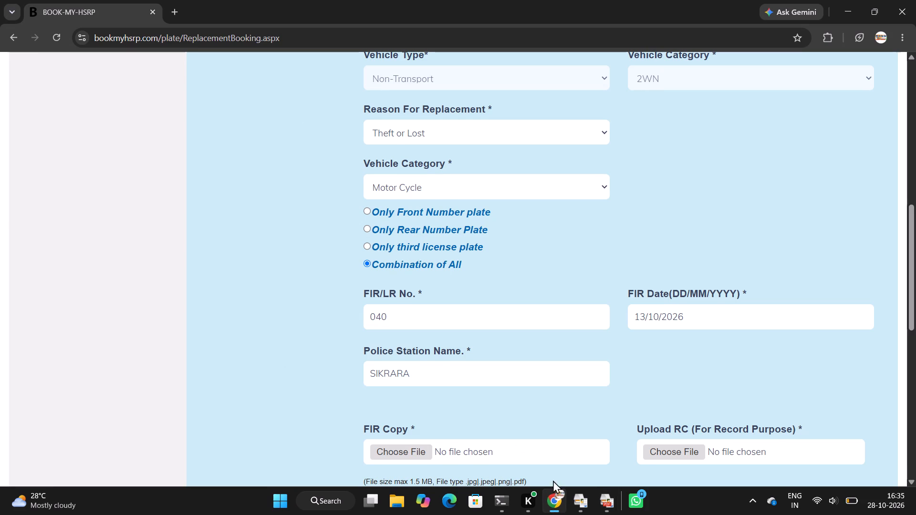
{"action": "scroll", "coordinate": [560, 426], "scroll_direction": "down", "scroll_amount": 1}
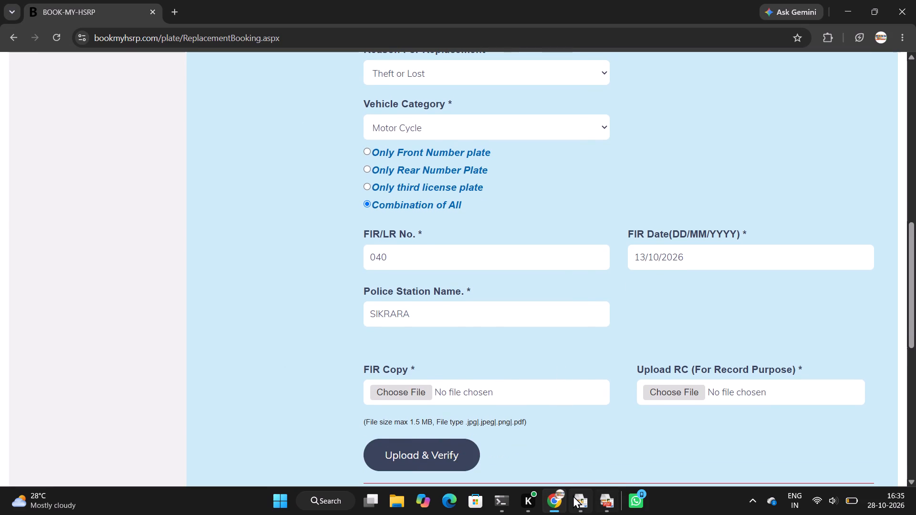
{"action": "left_click", "coordinate": [573, 495]}
{"action": "left_click", "coordinate": [606, 505]}
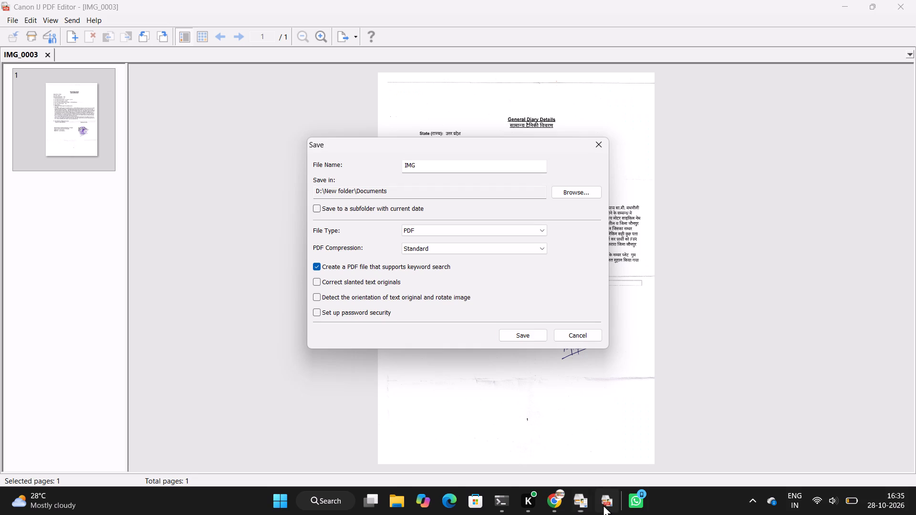
{"action": "key", "text": "BackSpace"}
{"action": "key", "text": "BackSpace"}
{"action": "key", "text": "BackSpace"}
{"action": "key", "text": "BackSpace"}
{"action": "key", "text": "BackSpace"}
{"action": "key", "text": "BackSpace"}
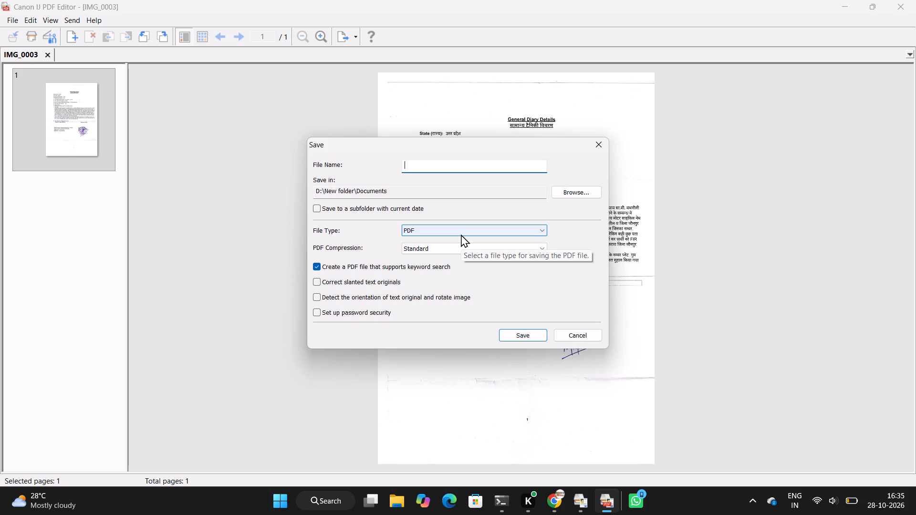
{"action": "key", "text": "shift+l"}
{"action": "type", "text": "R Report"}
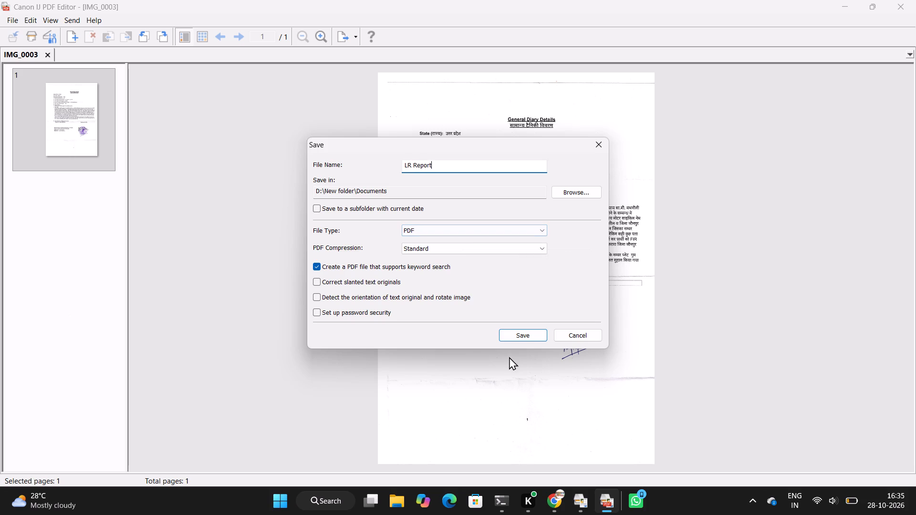
{"action": "left_click", "coordinate": [529, 340]}
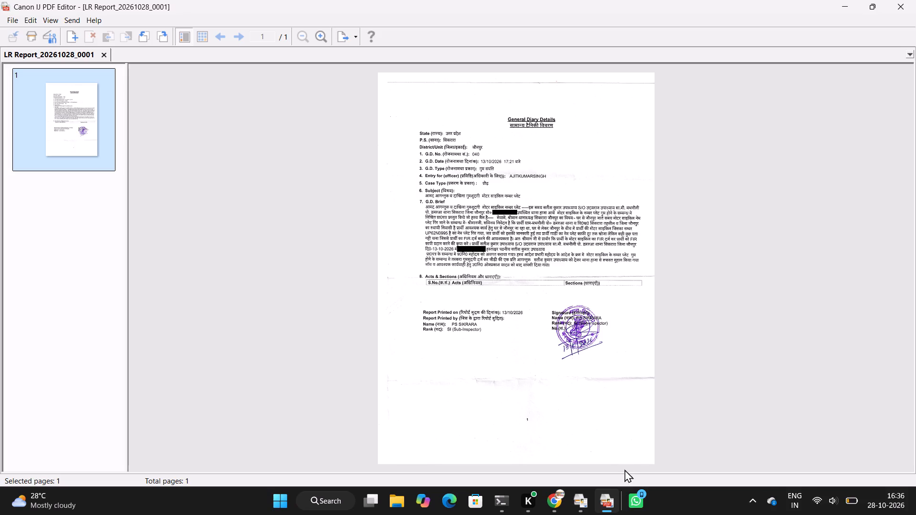
Switch to WhatsApp.
{"action": "left_click", "coordinate": [643, 497]}
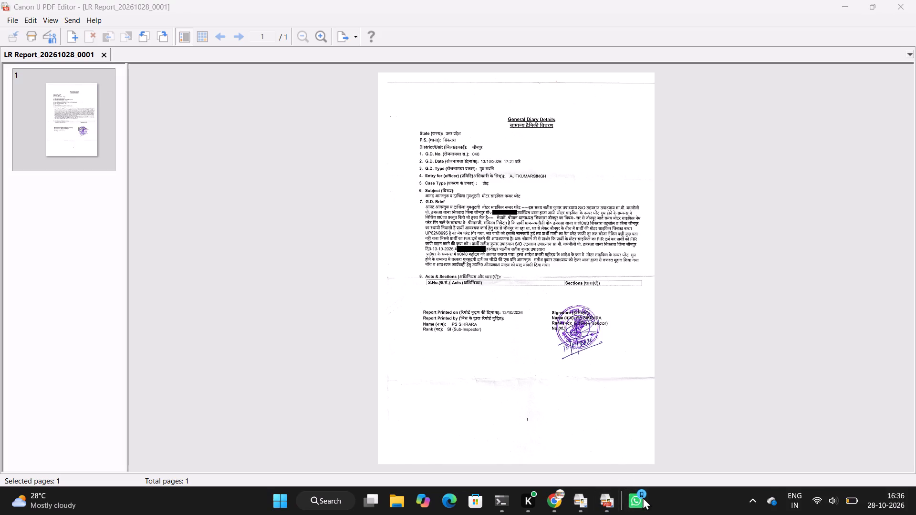
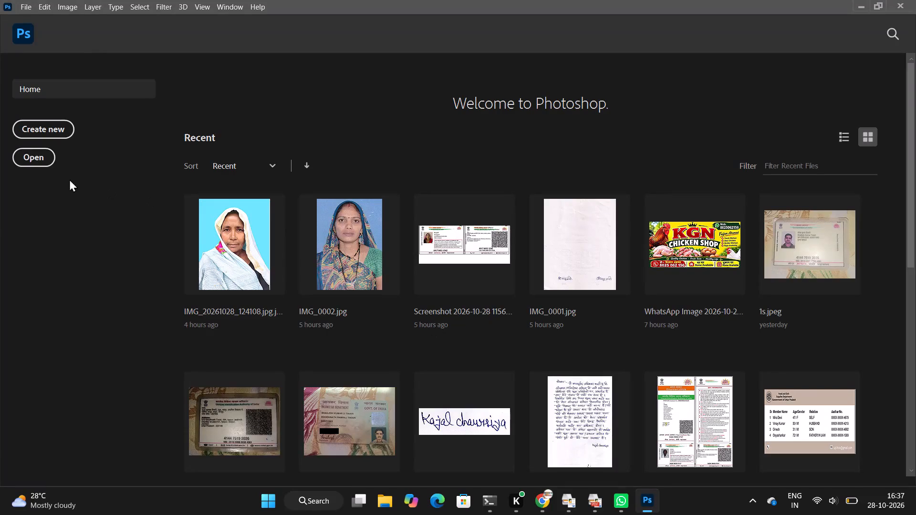
Open the WhatsApp Image 2026-10-28 photo of the registration certificate from the Downloads folder in Photoshop.
{"action": "left_click", "coordinate": [46, 157]}
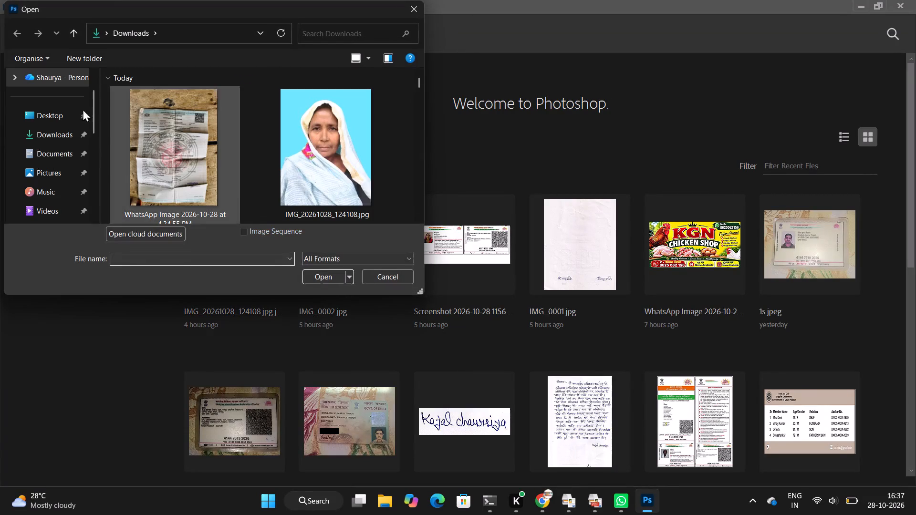
{"action": "double_click", "coordinate": [193, 119]}
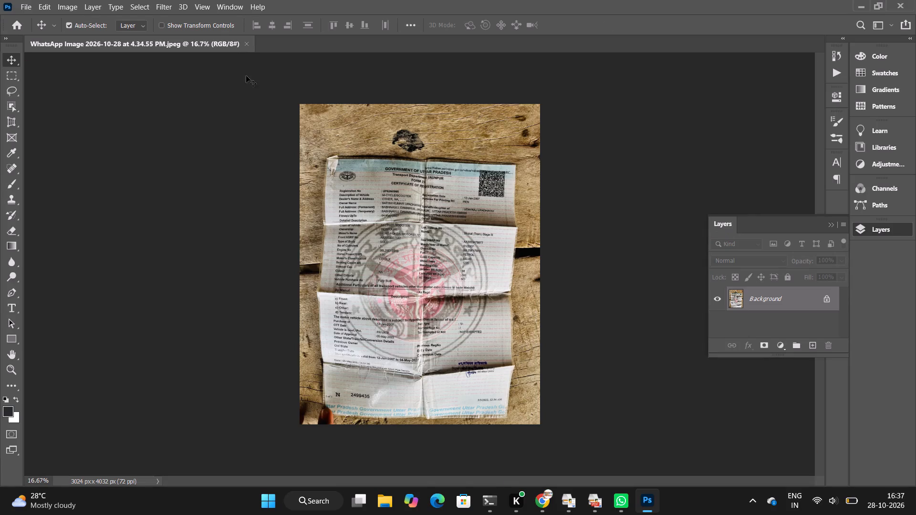
Perspective-crop the photo to the four corners of the registration certificate, removing the wooden background around it.
{"action": "left_click", "coordinate": [15, 123]}
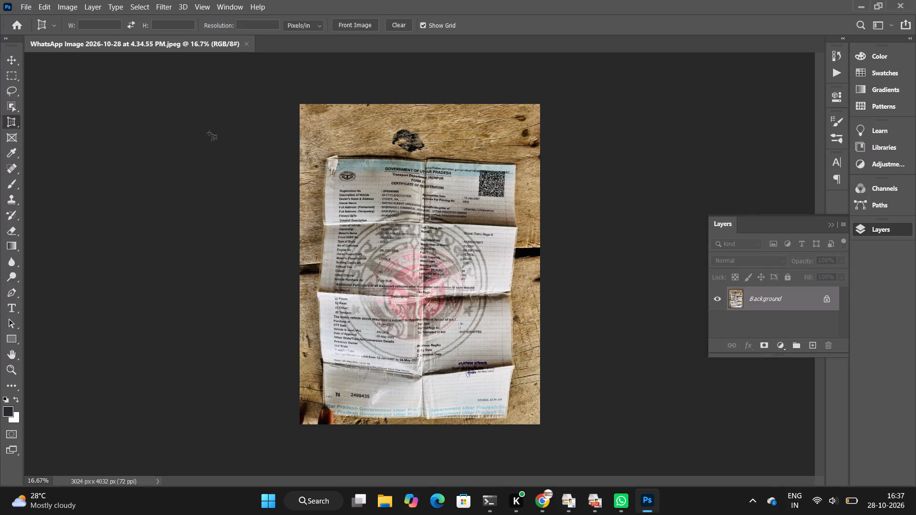
{"action": "left_click", "coordinate": [331, 161]}
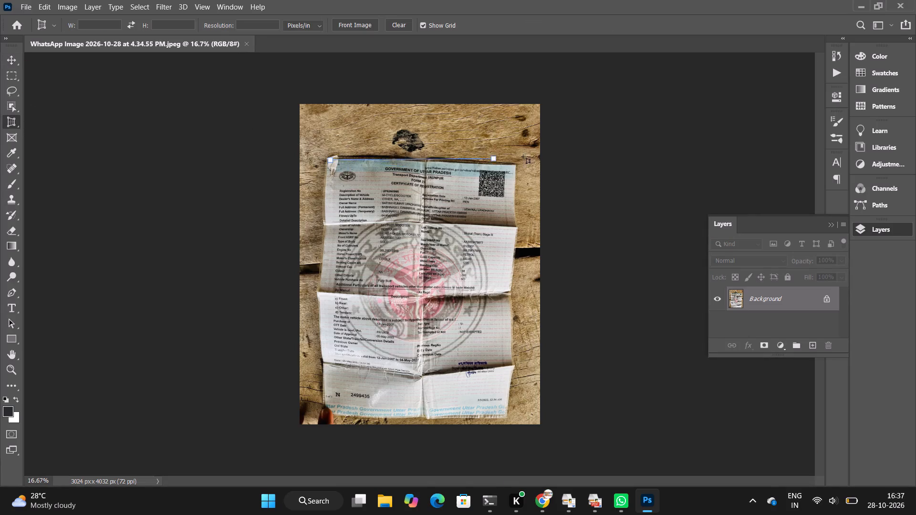
{"action": "left_click", "coordinate": [514, 167]}
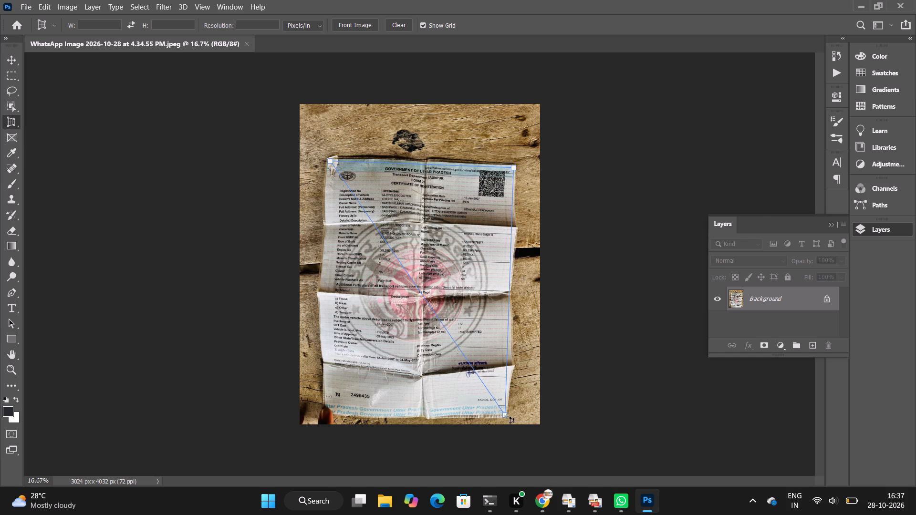
{"action": "left_click", "coordinate": [507, 416]}
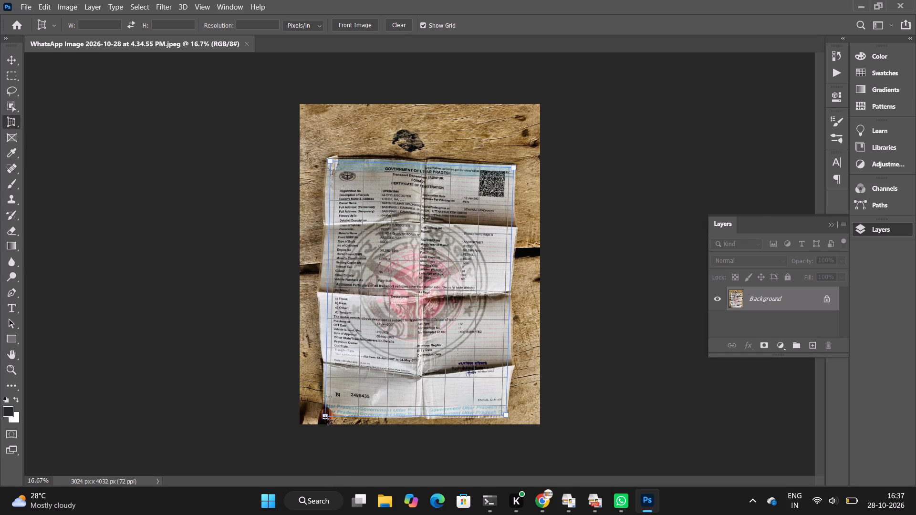
{"action": "left_click", "coordinate": [323, 417]}
{"action": "left_click", "coordinate": [481, 26]}
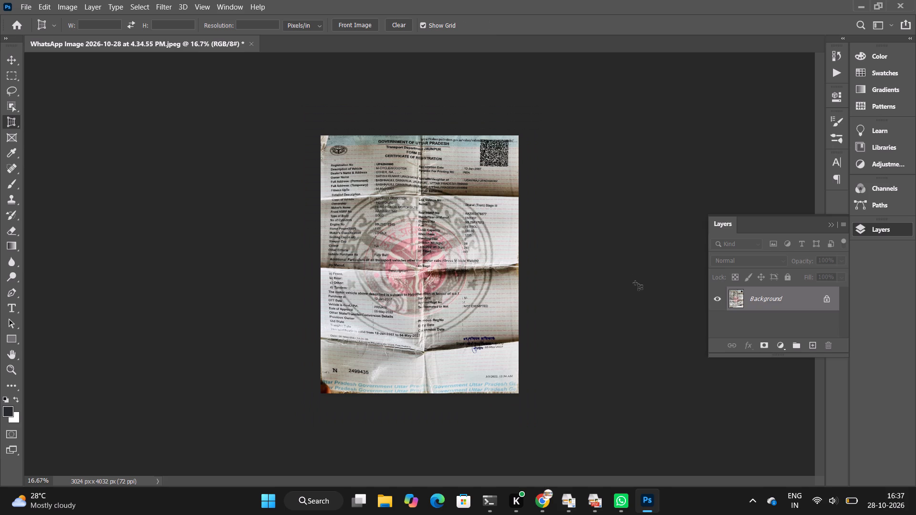
Open the Levels adjustment for the cropped registration certificate image.
{"action": "scroll", "coordinate": [635, 286], "scroll_direction": "up", "scroll_amount": 11, "text": "ctrl+alt"}
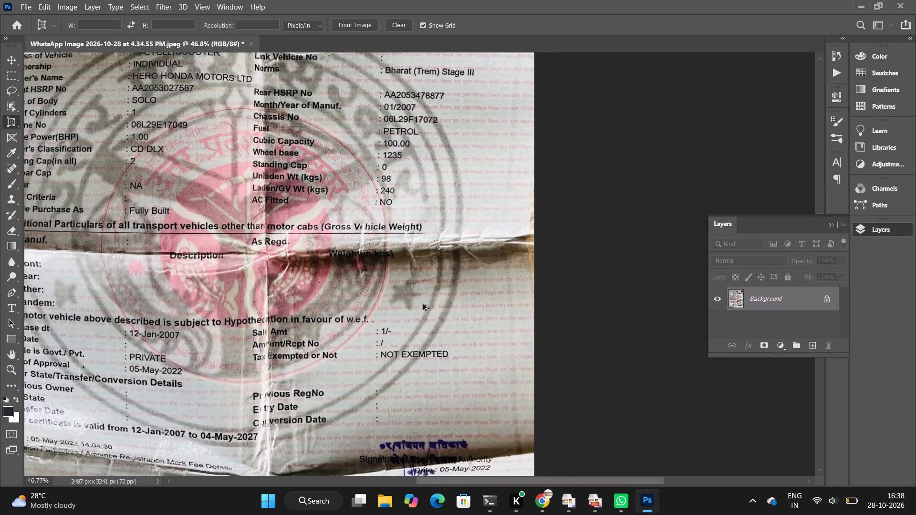
{"action": "scroll", "coordinate": [339, 282], "scroll_direction": "down", "scroll_amount": 9, "text": "ctrl+alt"}
{"action": "scroll", "coordinate": [190, 237], "scroll_direction": "up", "scroll_amount": 1, "text": "ctrl+alt"}
{"action": "scroll", "coordinate": [190, 237], "scroll_direction": "down", "scroll_amount": 1, "text": "ctrl+alt"}
{"action": "scroll", "coordinate": [190, 237], "scroll_direction": "up", "scroll_amount": 4, "text": "ctrl+alt"}
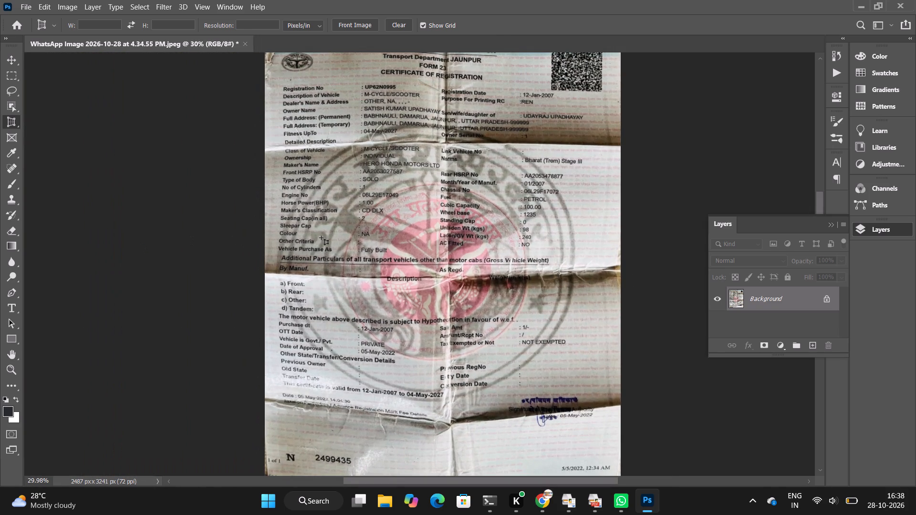
{"action": "key", "text": "ctrl+l"}
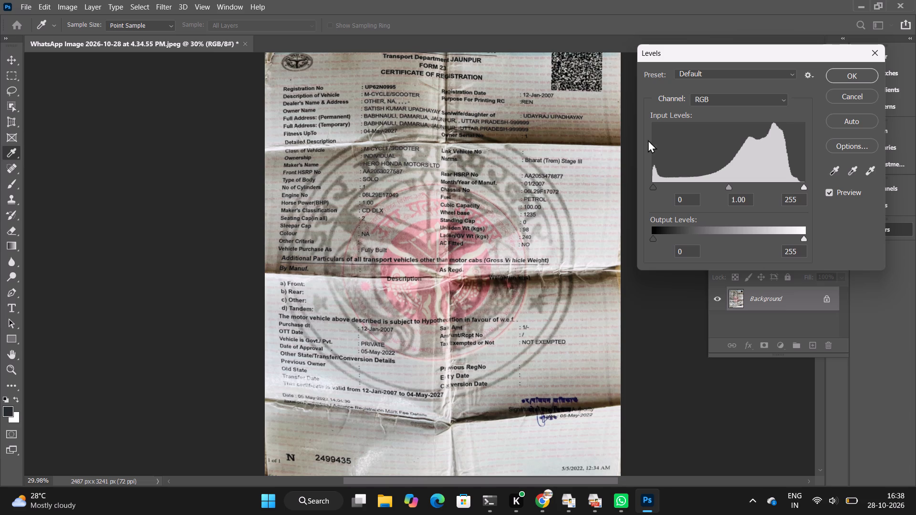
Adjust the registration certificate image with Levels, setting black input 20, midtone 1.2 and white input 231.
{"action": "left_click_drag", "start_coordinate": [731, 189], "coordinate": [724, 189]}
{"action": "left_click_drag", "start_coordinate": [724, 189], "coordinate": [718, 190]}
{"action": "left_click_drag", "start_coordinate": [804, 187], "coordinate": [782, 194]}
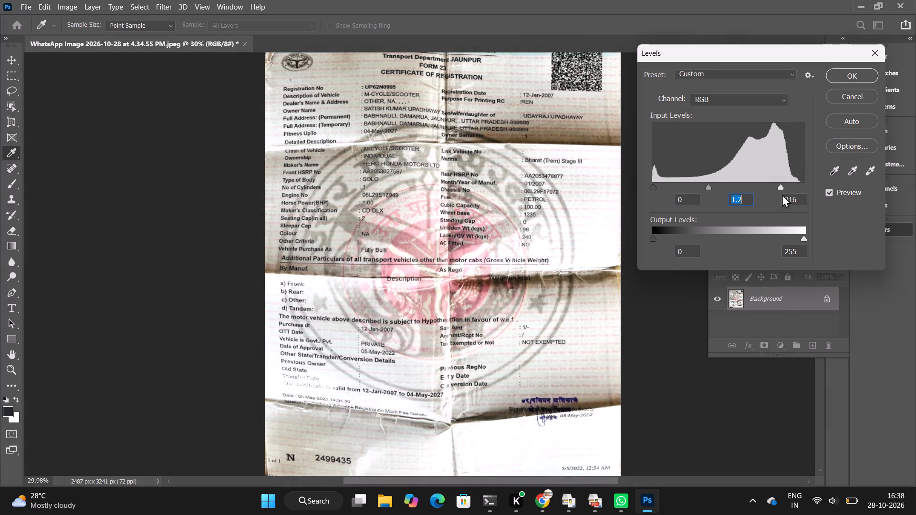
{"action": "left_click_drag", "start_coordinate": [782, 194], "coordinate": [790, 193]}
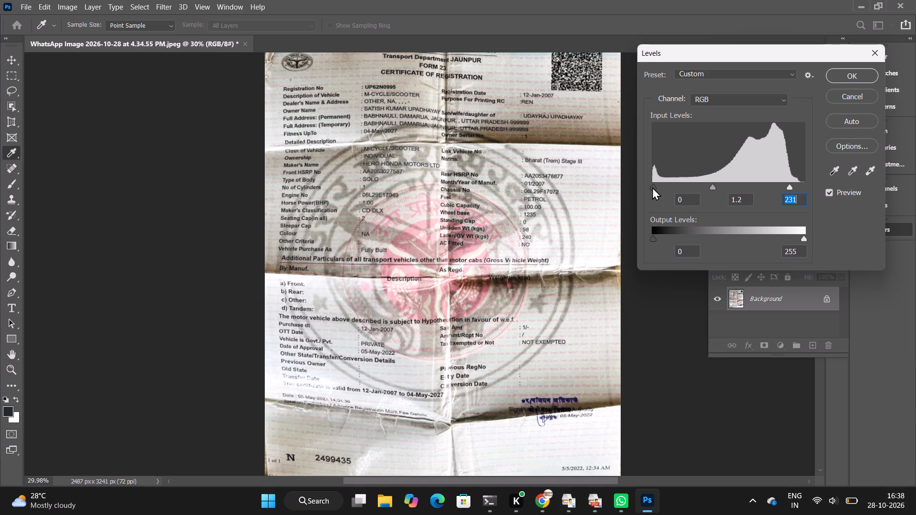
{"action": "left_click_drag", "start_coordinate": [652, 187], "coordinate": [665, 187]}
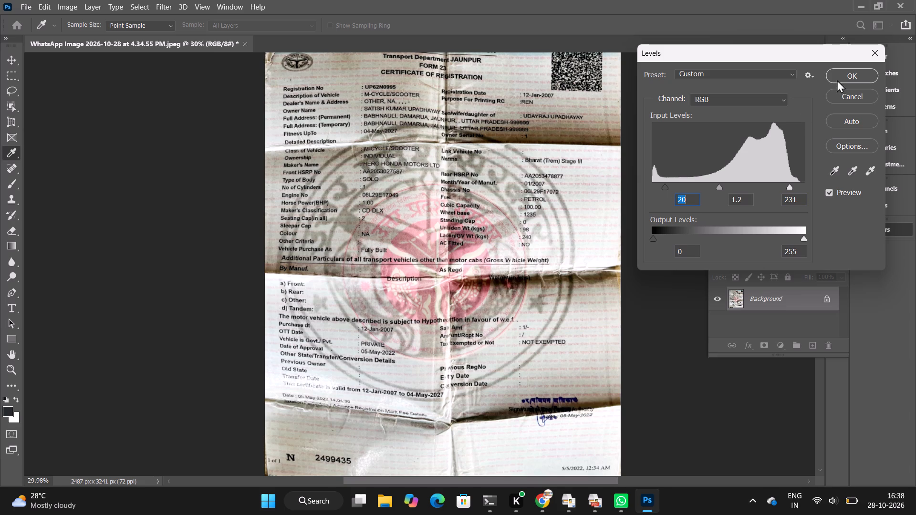
{"action": "left_click", "coordinate": [852, 68]}
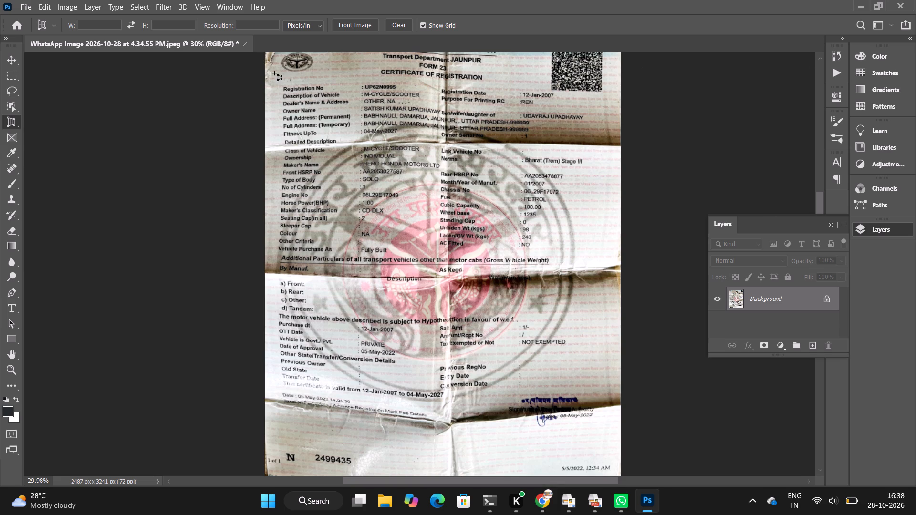
Save the certificate as a JPEG in Downloads under its existing name at quality 0, checking the booking form's upload size limit in Chrome.
{"action": "scroll", "coordinate": [347, 140], "scroll_direction": "up", "scroll_amount": 2}
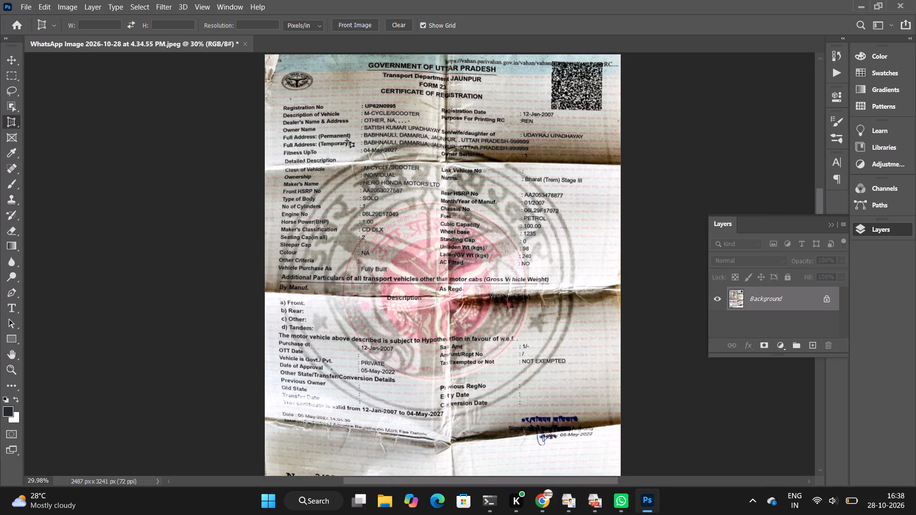
{"action": "scroll", "coordinate": [347, 140], "scroll_direction": "up", "scroll_amount": 3}
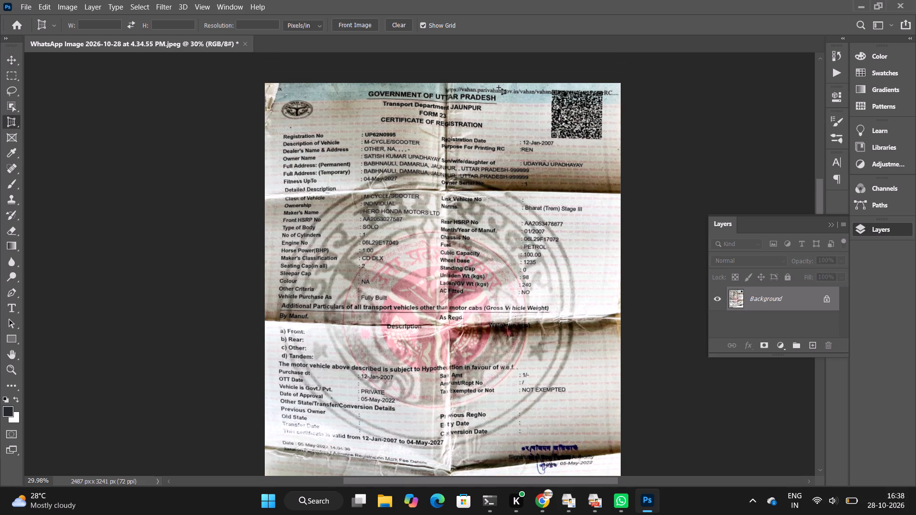
{"action": "left_click", "coordinate": [20, 2]}
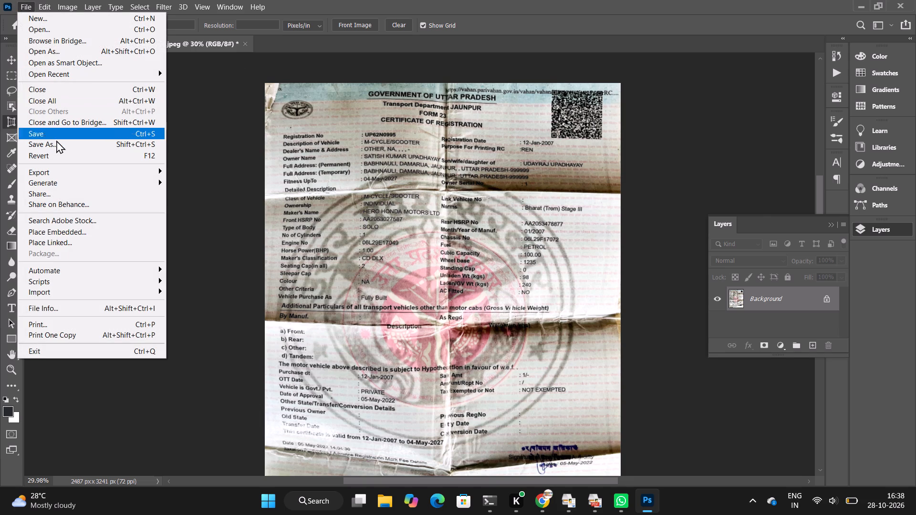
{"action": "left_click", "coordinate": [58, 145]}
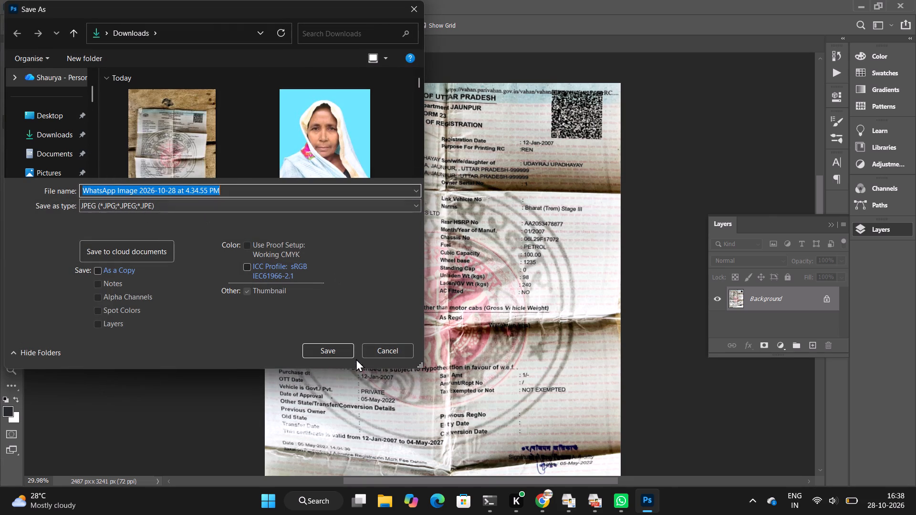
{"action": "left_click", "coordinate": [335, 350]}
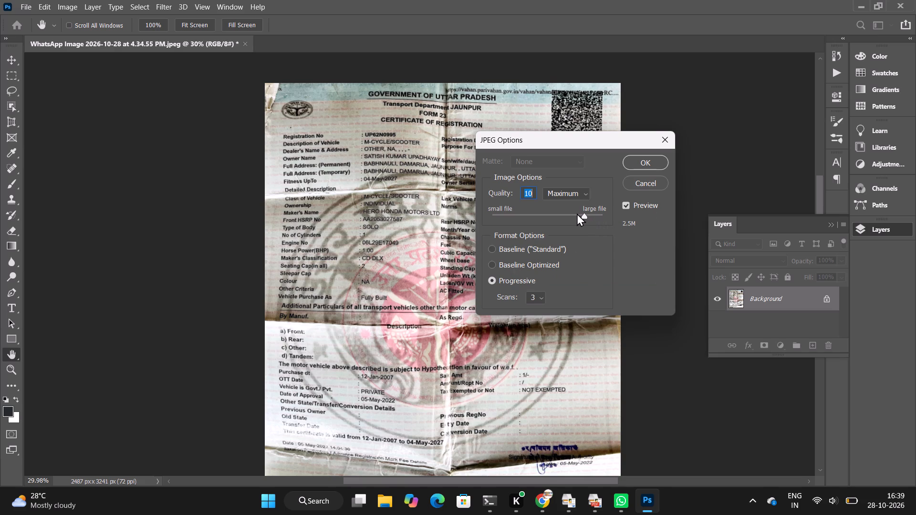
{"action": "left_click_drag", "start_coordinate": [585, 214], "coordinate": [544, 216]}
{"action": "left_click_drag", "start_coordinate": [545, 216], "coordinate": [480, 219]}
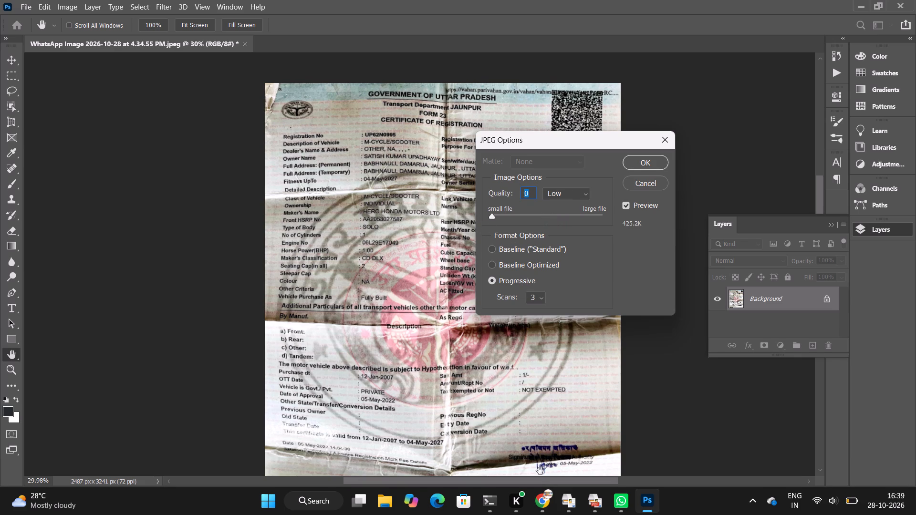
{"action": "left_click", "coordinate": [548, 509]}
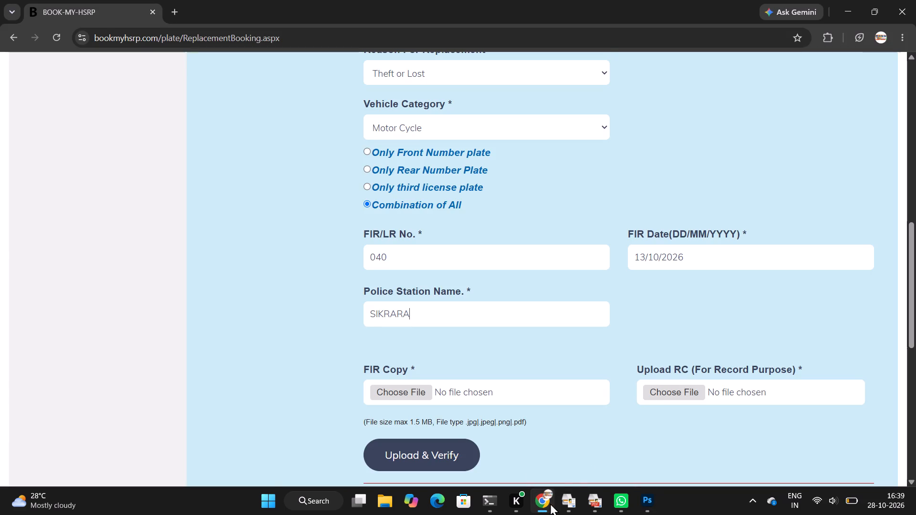
{"action": "scroll", "coordinate": [628, 416], "scroll_direction": "down", "scroll_amount": 1}
{"action": "scroll", "coordinate": [626, 415], "scroll_direction": "up", "scroll_amount": 2}
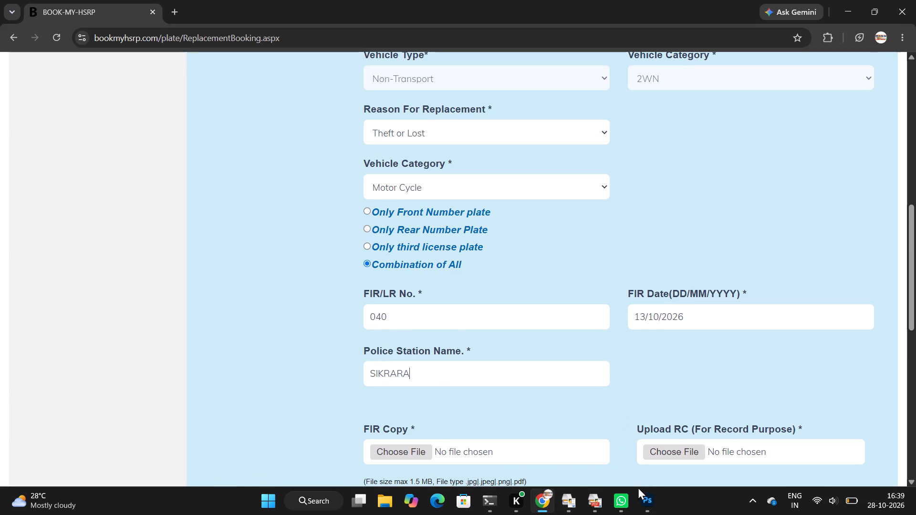
{"action": "left_click", "coordinate": [640, 491]}
{"action": "scroll", "coordinate": [502, 221], "scroll_direction": "up", "scroll_amount": 4}
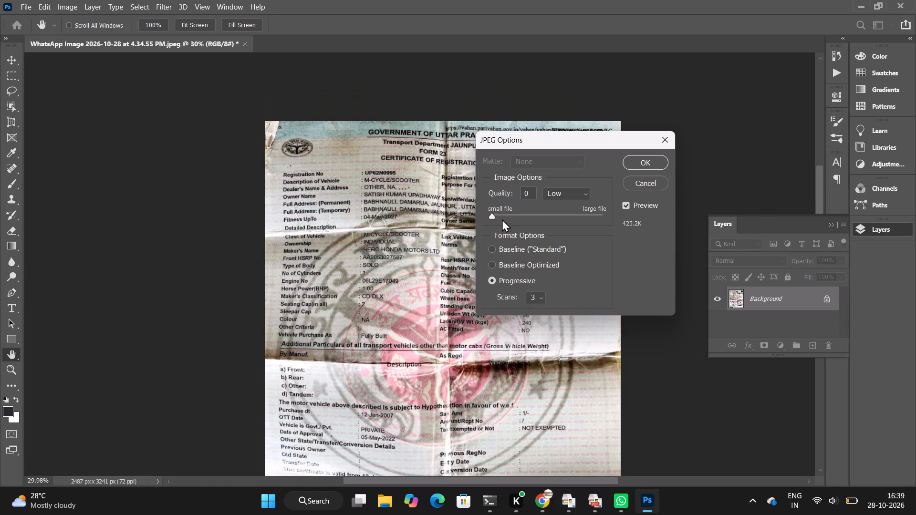
Raise the JPEG quality above 5, keeping the file within the form's 1.5 MB limit, and save the registration certificate image.
{"action": "left_click_drag", "start_coordinate": [497, 215], "coordinate": [517, 218]}
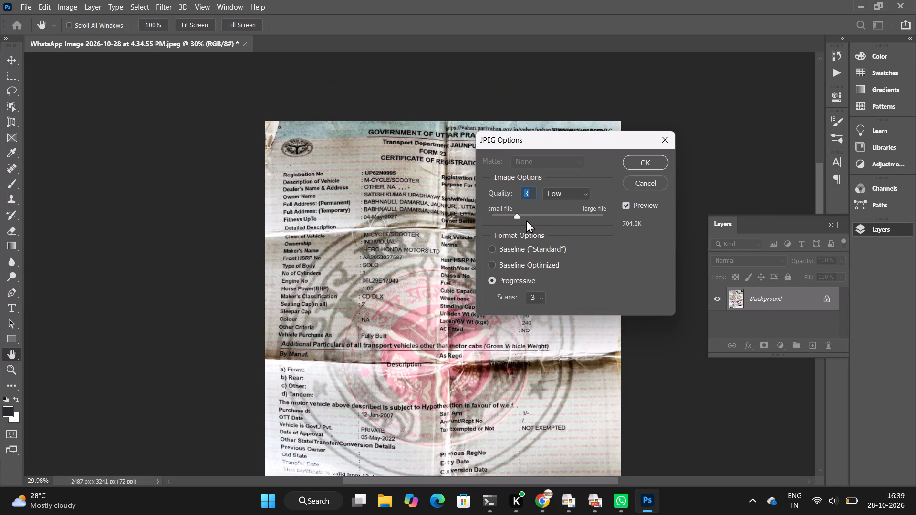
{"action": "left_click", "coordinate": [534, 217]}
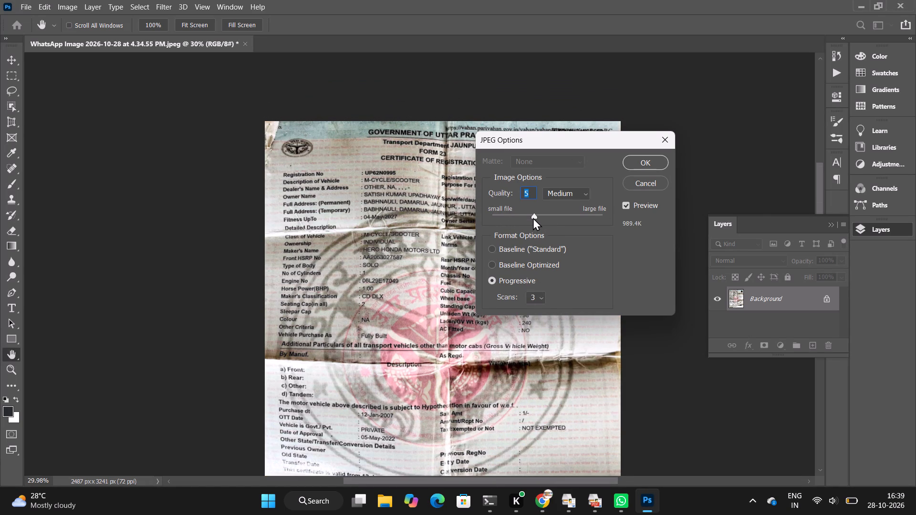
{"action": "left_click", "coordinate": [541, 215]}
{"action": "left_click", "coordinate": [557, 217]}
{"action": "left_click", "coordinate": [640, 167]}
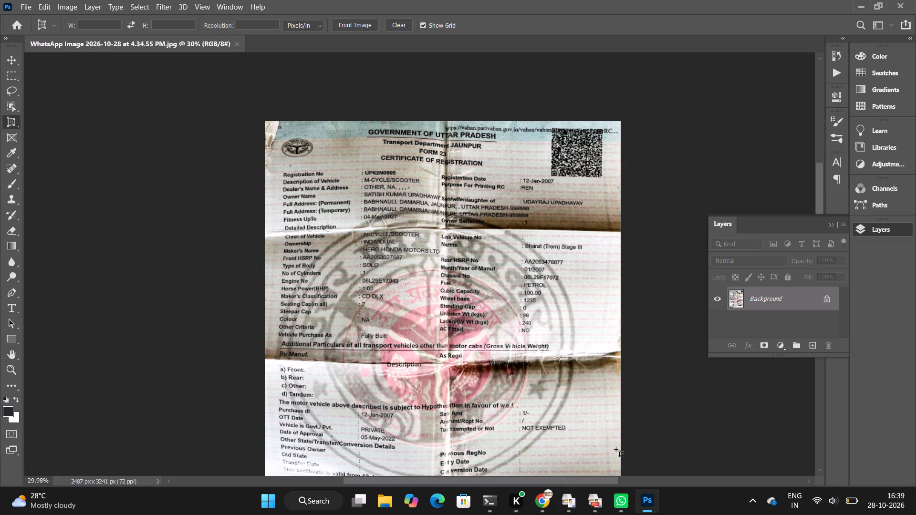
Switch to Chrome and attach the edited WhatsApp Image 2026-10-28 at 4.34.55 PM JPG from Downloads under Upload RC.
{"action": "left_click", "coordinate": [539, 504]}
{"action": "scroll", "coordinate": [602, 404], "scroll_direction": "down", "scroll_amount": 2}
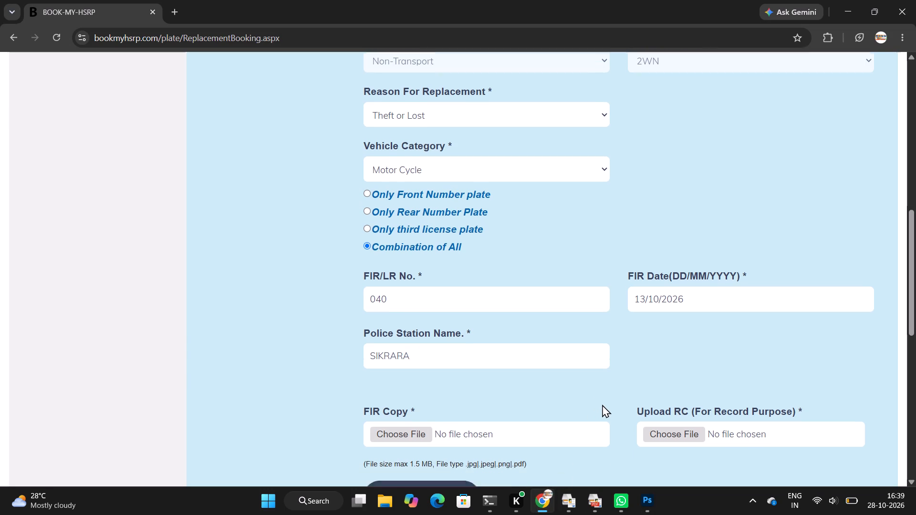
{"action": "left_click", "coordinate": [676, 333]}
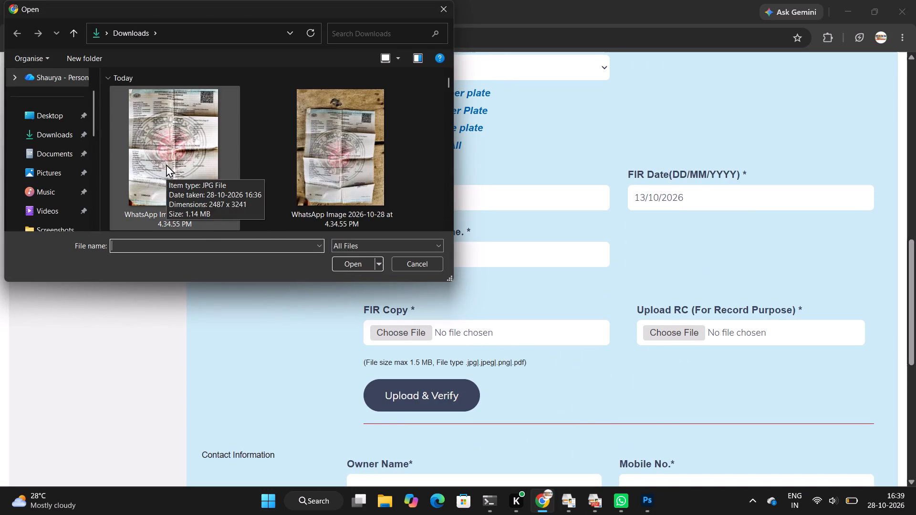
{"action": "double_click", "coordinate": [167, 164]}
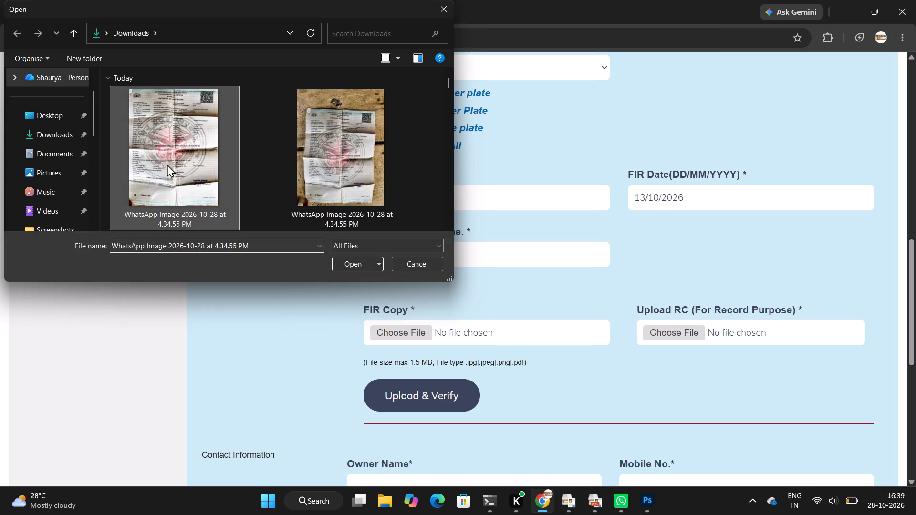
For the FIR Copy upload, choose the scanned file in the 2026_10_28 folder inside Documents > Printer Scans.
{"action": "scroll", "coordinate": [303, 181], "scroll_direction": "down", "scroll_amount": 2}
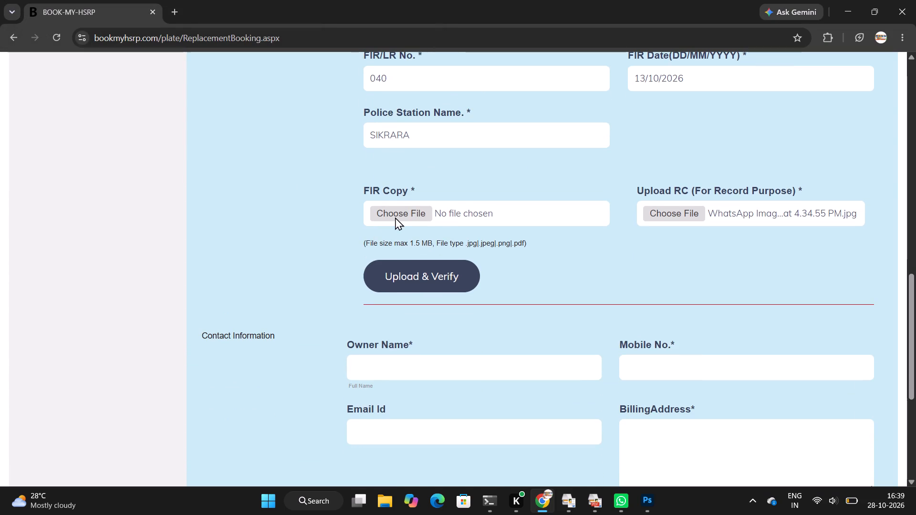
{"action": "left_click", "coordinate": [399, 215]}
{"action": "scroll", "coordinate": [273, 153], "scroll_direction": "down", "scroll_amount": 1}
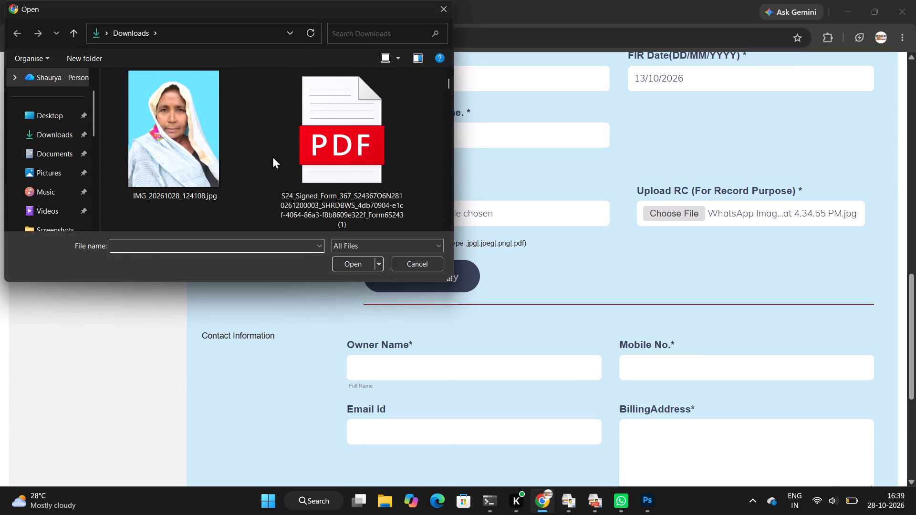
{"action": "scroll", "coordinate": [272, 156], "scroll_direction": "up", "scroll_amount": 3}
{"action": "left_click", "coordinate": [67, 157]}
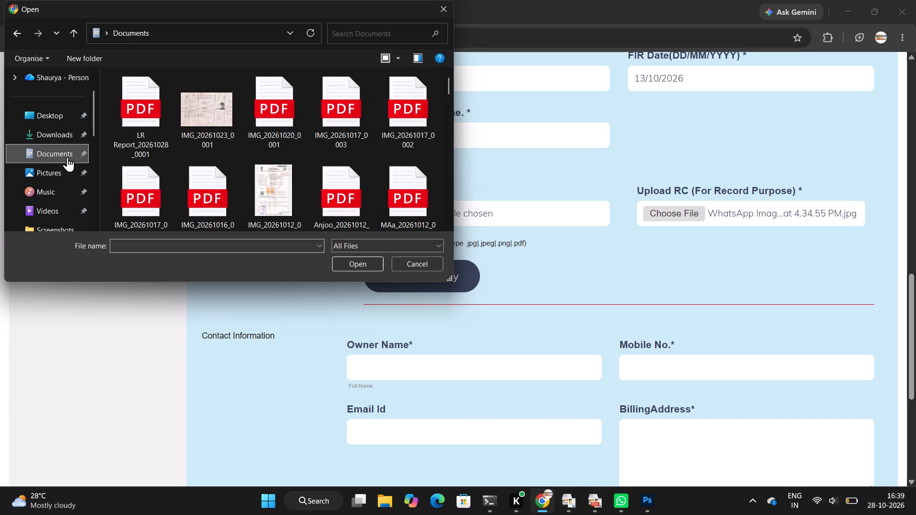
{"action": "scroll", "coordinate": [244, 169], "scroll_direction": "down", "scroll_amount": 2}
{"action": "scroll", "coordinate": [368, 176], "scroll_direction": "down", "scroll_amount": 2}
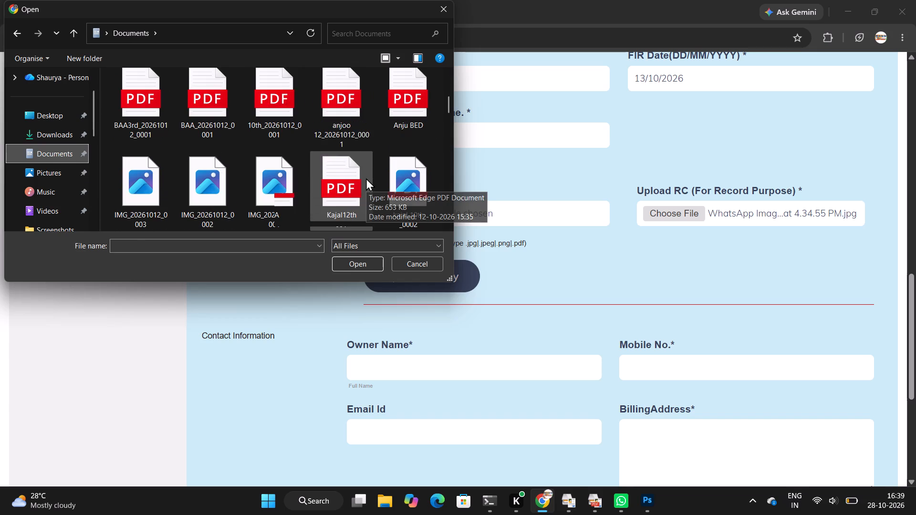
{"action": "scroll", "coordinate": [366, 178], "scroll_direction": "down", "scroll_amount": 4}
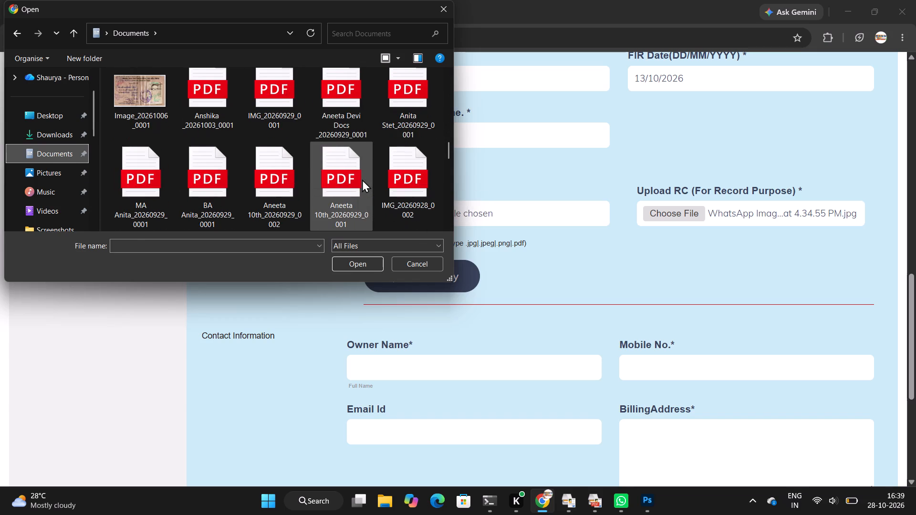
{"action": "scroll", "coordinate": [362, 179], "scroll_direction": "down", "scroll_amount": 5}
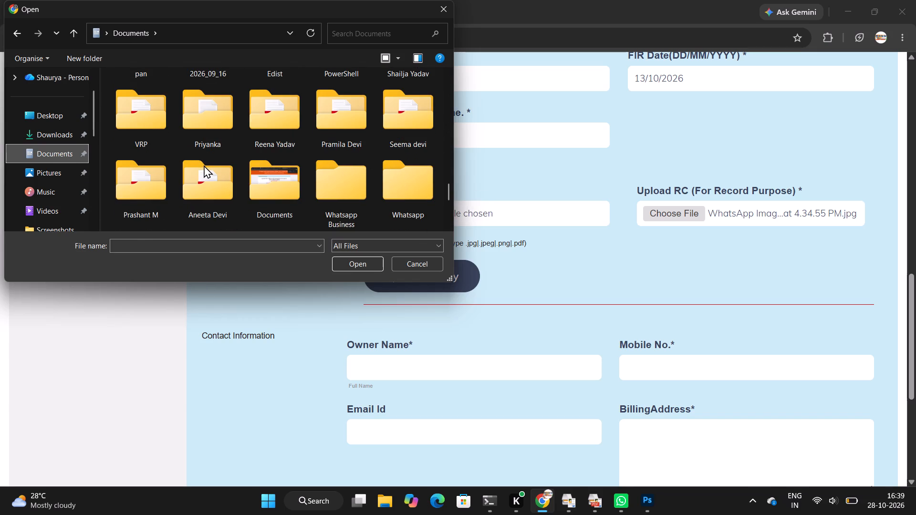
{"action": "scroll", "coordinate": [221, 155], "scroll_direction": "up", "scroll_amount": 1}
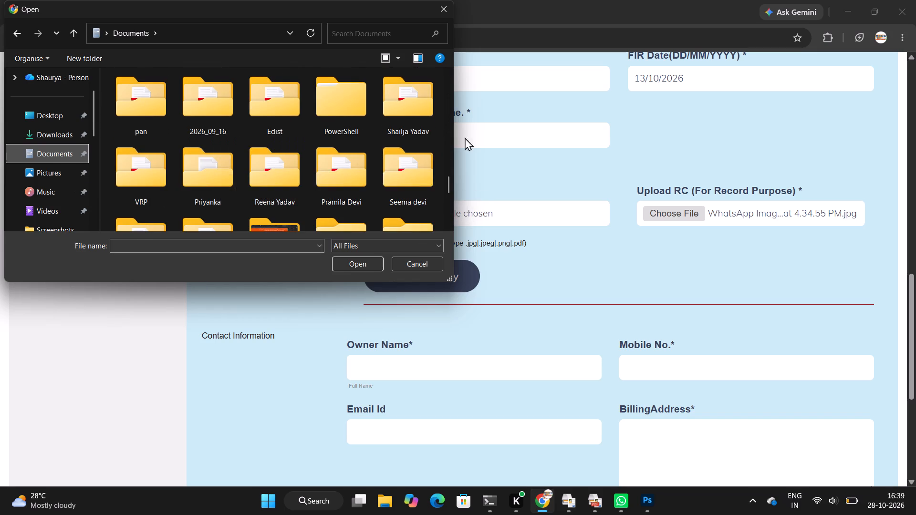
{"action": "scroll", "coordinate": [287, 124], "scroll_direction": "up", "scroll_amount": 1}
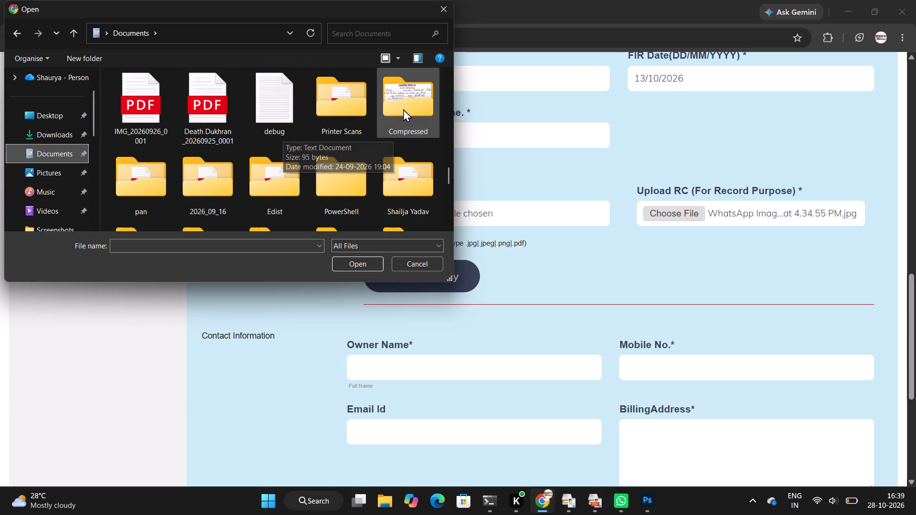
{"action": "left_click", "coordinate": [336, 131]}
{"action": "left_click", "coordinate": [332, 133]}
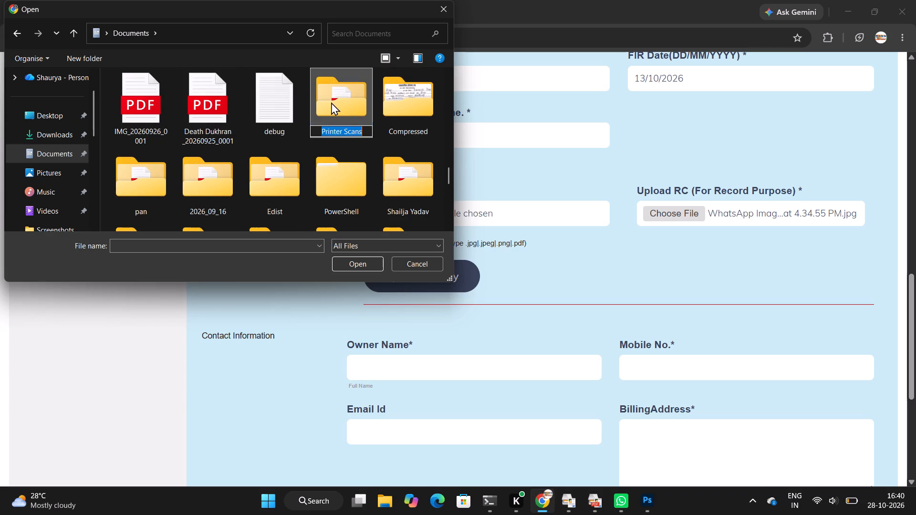
{"action": "double_click", "coordinate": [330, 102]}
{"action": "scroll", "coordinate": [223, 150], "scroll_direction": "down", "scroll_amount": 11}
{"action": "double_click", "coordinate": [183, 163]}
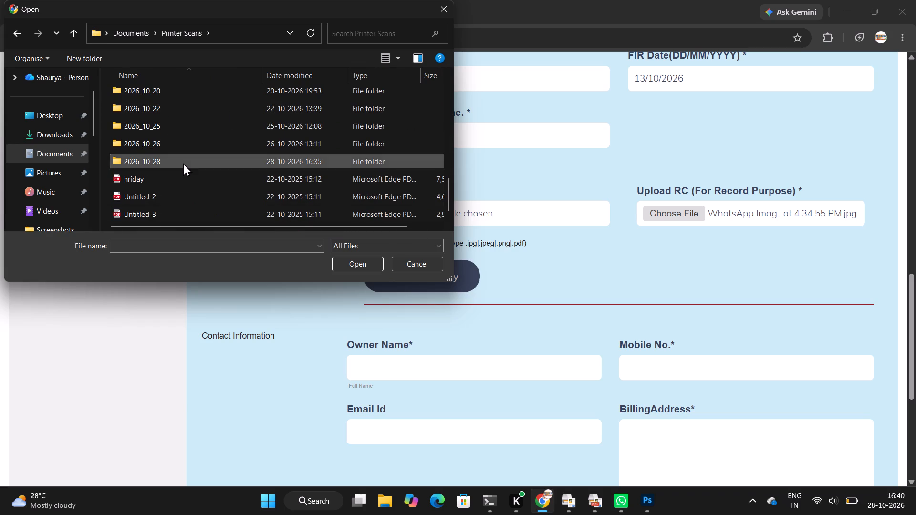
{"action": "double_click", "coordinate": [273, 128]}
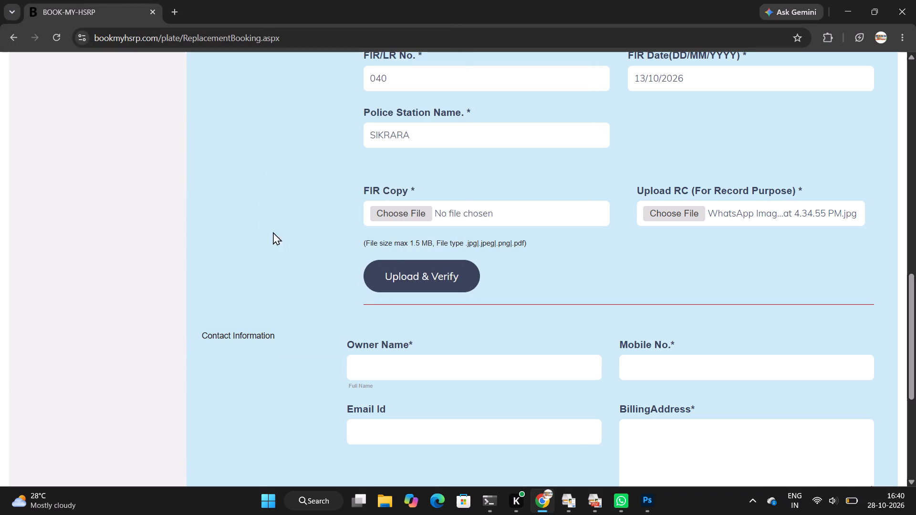
Open the scanned police report IMG_0003 from Documents > Printer Scans > 2026_10_28 in File Explorer and examine the page.
{"action": "left_click", "coordinate": [389, 499]}
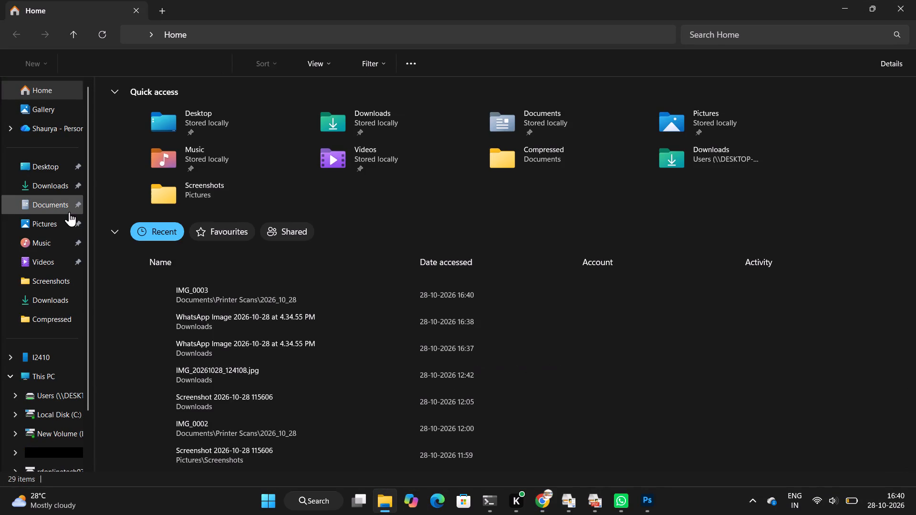
{"action": "left_click", "coordinate": [36, 192]}
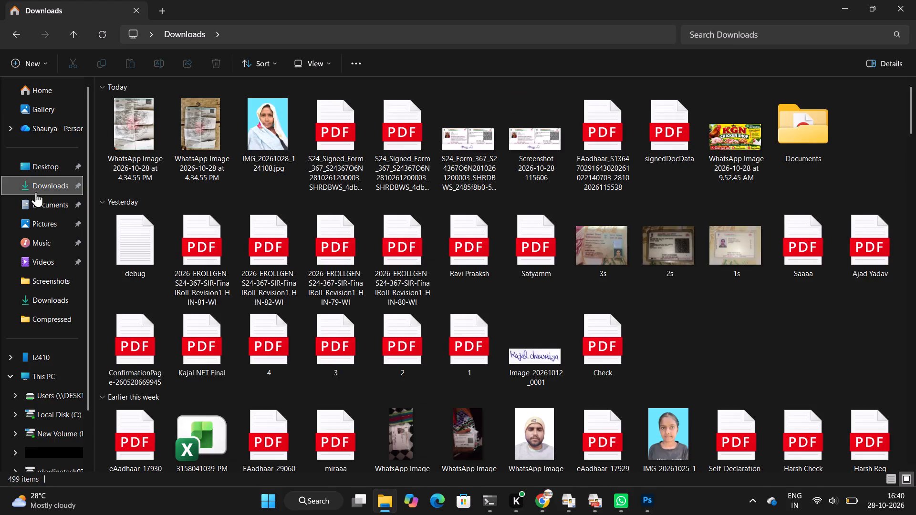
{"action": "left_click", "coordinate": [40, 213]}
{"action": "scroll", "coordinate": [369, 284], "scroll_direction": "down", "scroll_amount": 2}
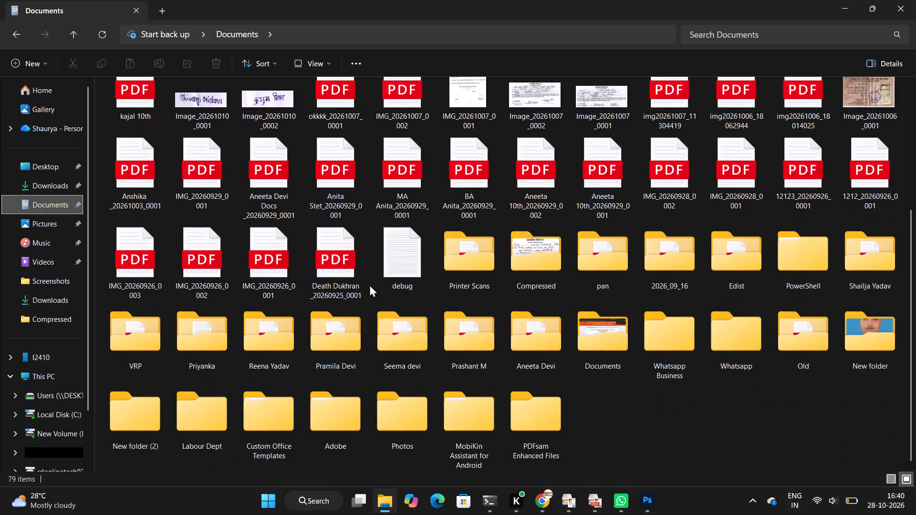
{"action": "double_click", "coordinate": [456, 282]}
{"action": "scroll", "coordinate": [226, 349], "scroll_direction": "down", "scroll_amount": 6}
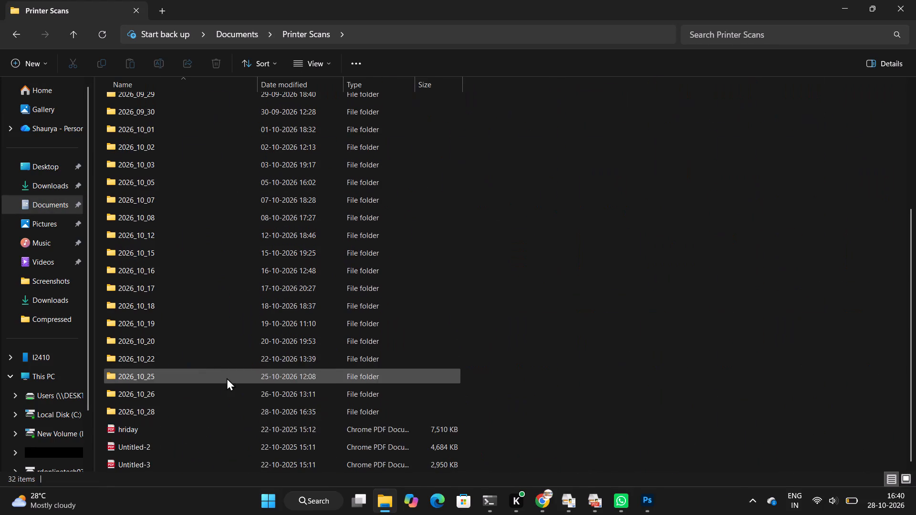
{"action": "double_click", "coordinate": [166, 406]}
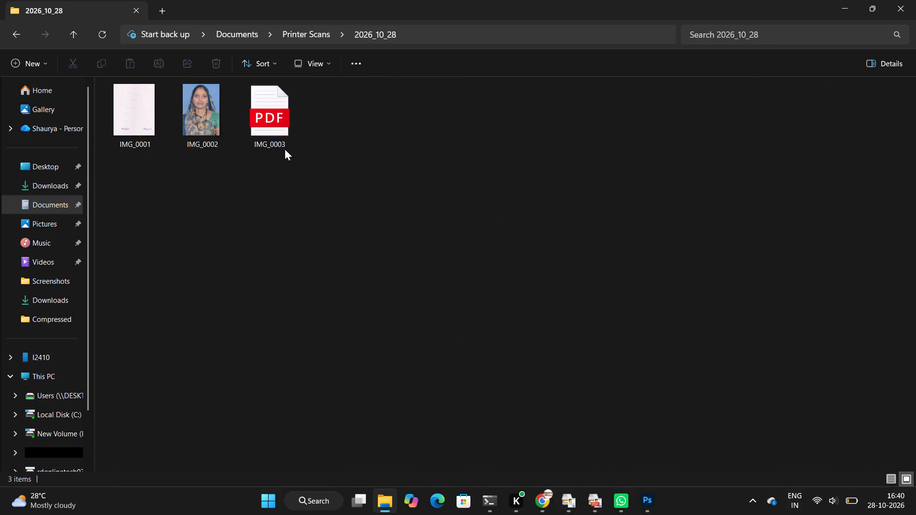
{"action": "double_click", "coordinate": [278, 122]}
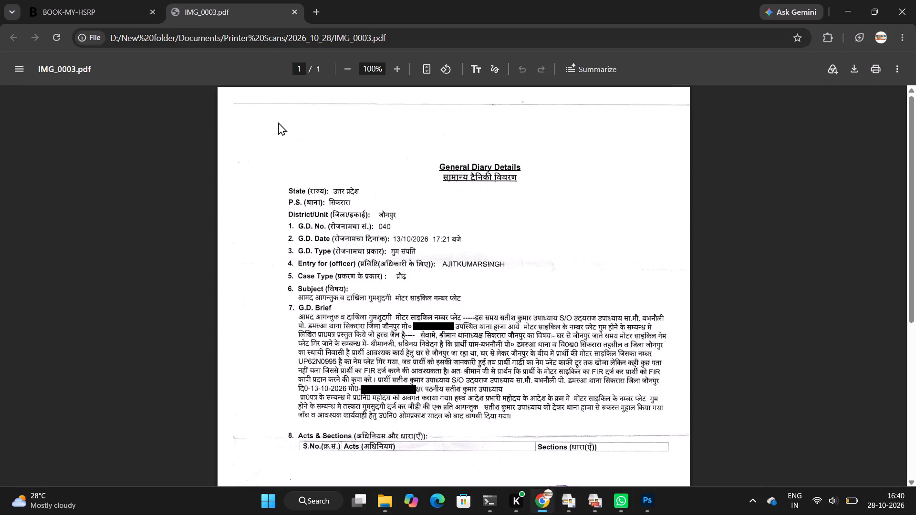
{"action": "scroll", "coordinate": [743, 137], "scroll_direction": "down", "scroll_amount": 6}
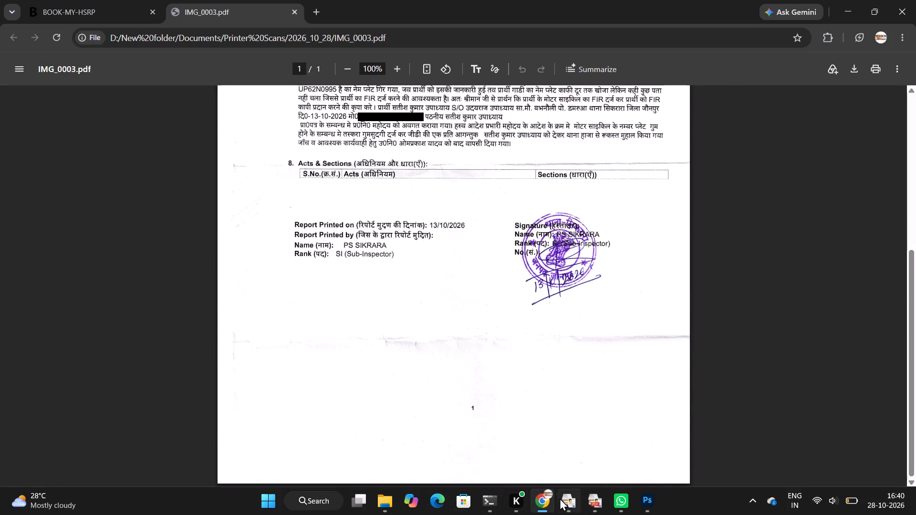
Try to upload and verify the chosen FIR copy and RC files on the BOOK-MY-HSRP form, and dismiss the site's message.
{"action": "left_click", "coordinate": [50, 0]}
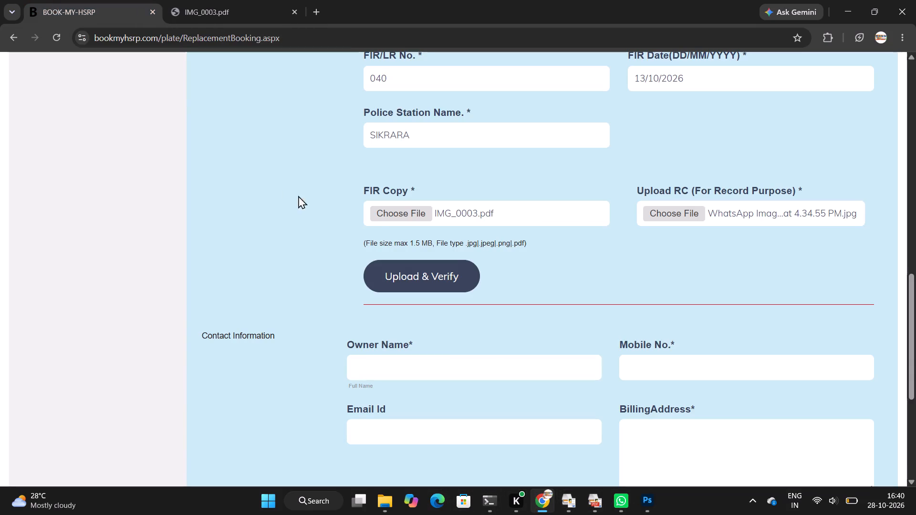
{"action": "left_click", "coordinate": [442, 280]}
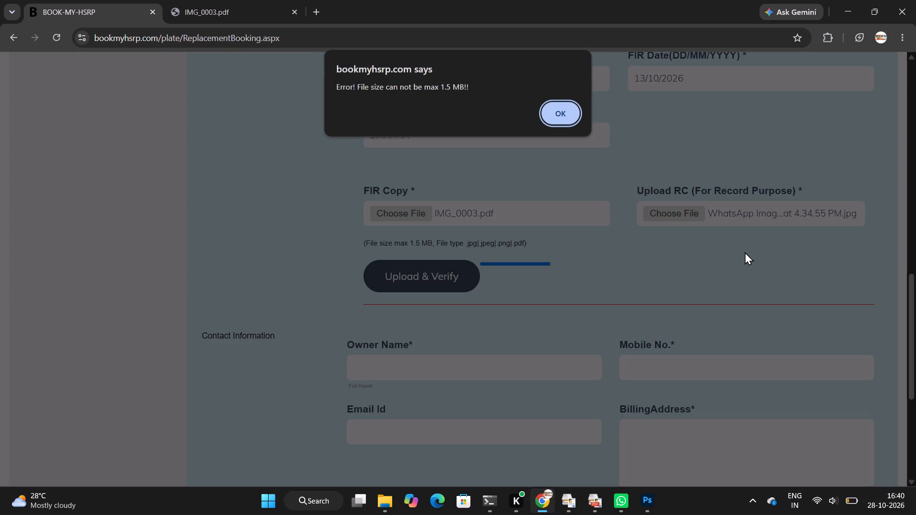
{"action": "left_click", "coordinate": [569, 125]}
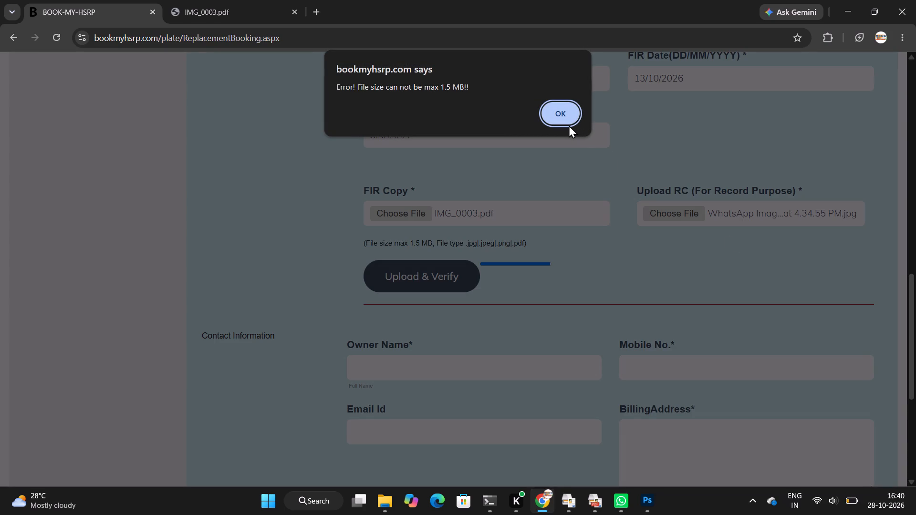
Dismiss the site's message and reselect IMG_0003 from Documents > Printer Scans > 2026_10_28 as the FIR Copy.
{"action": "left_click", "coordinate": [571, 116]}
{"action": "left_click", "coordinate": [386, 205]}
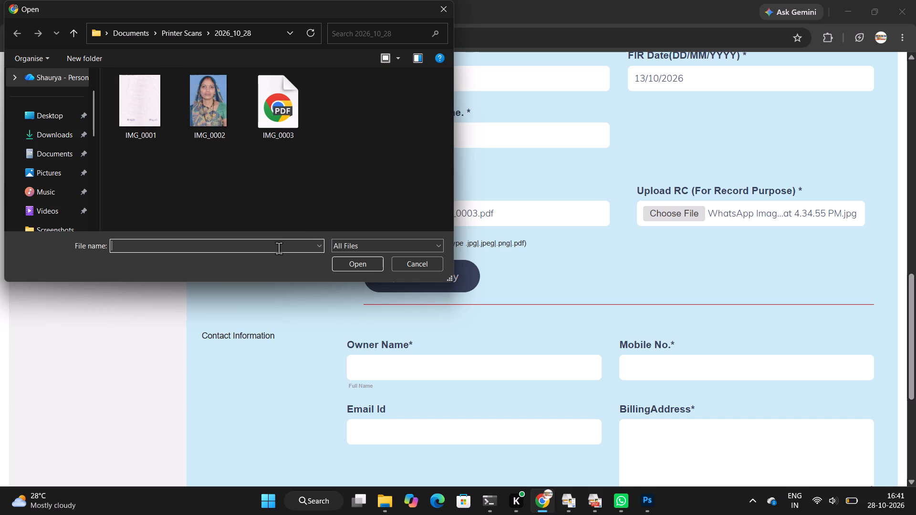
{"action": "double_click", "coordinate": [280, 122]}
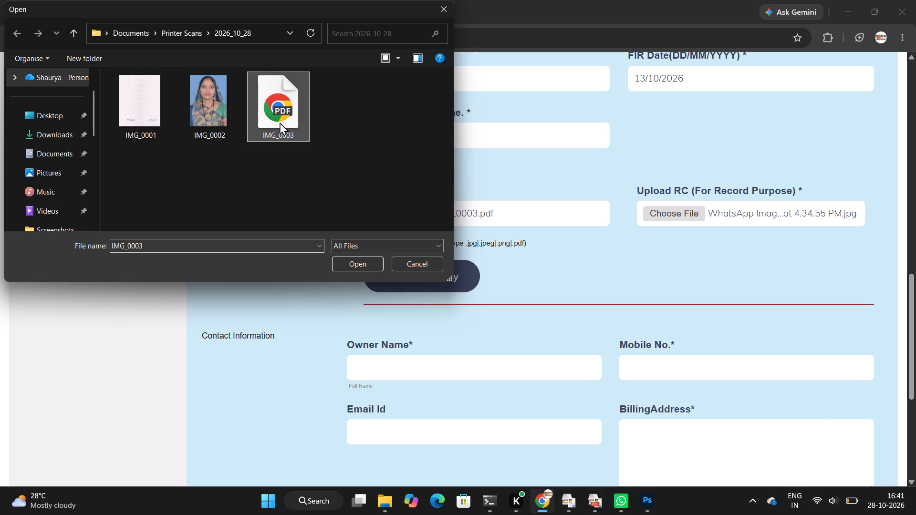
Check the registration certificate image's file size in Downloads while browsing for the RC upload, without choosing a file.
{"action": "left_click", "coordinate": [657, 217]}
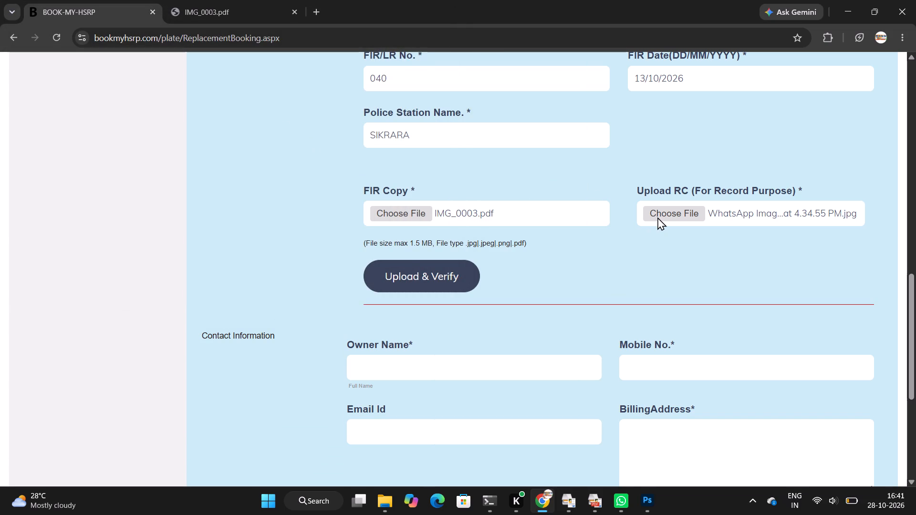
{"action": "left_click", "coordinate": [57, 134]}
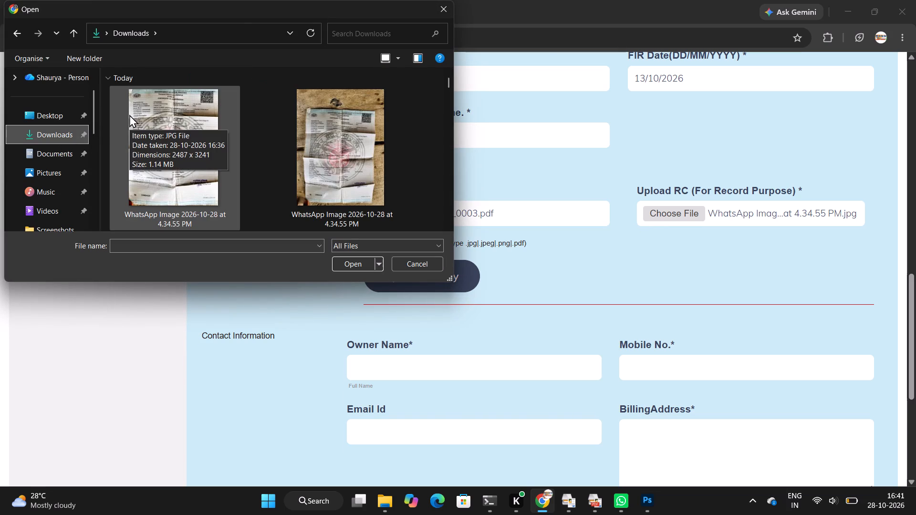
{"action": "left_click", "coordinate": [435, 267]}
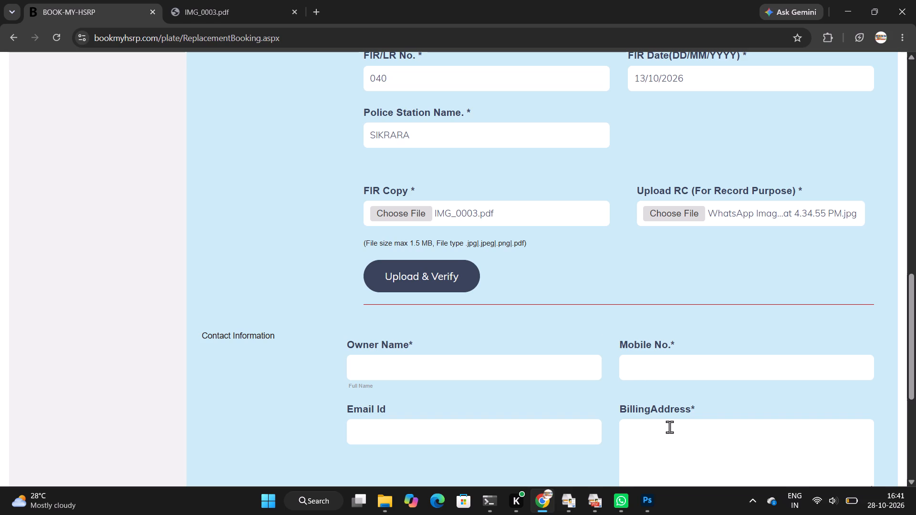
In Photoshop, save the certificate again as a JPEG in Downloads under its existing name, replacing the old file, at quality 3.
{"action": "left_click", "coordinate": [644, 511]}
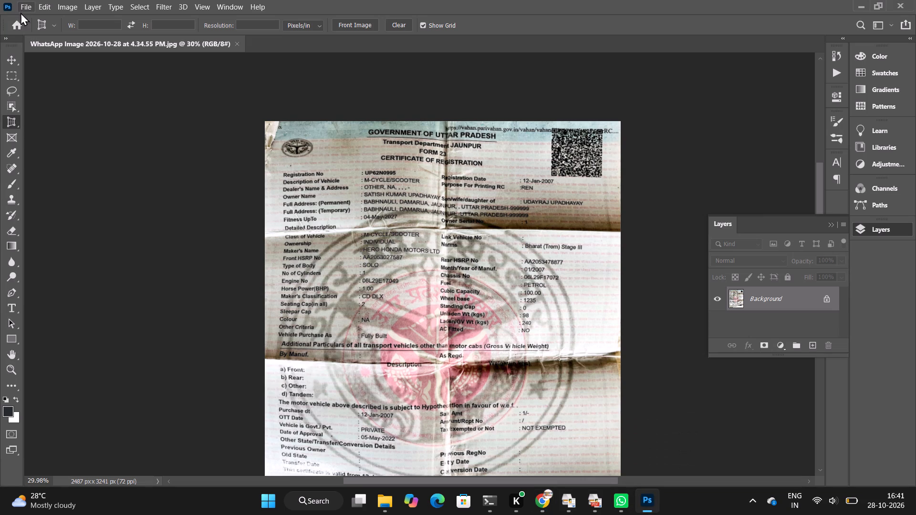
{"action": "left_click", "coordinate": [31, 6]}
{"action": "left_click", "coordinate": [75, 145]}
{"action": "left_click", "coordinate": [325, 350]}
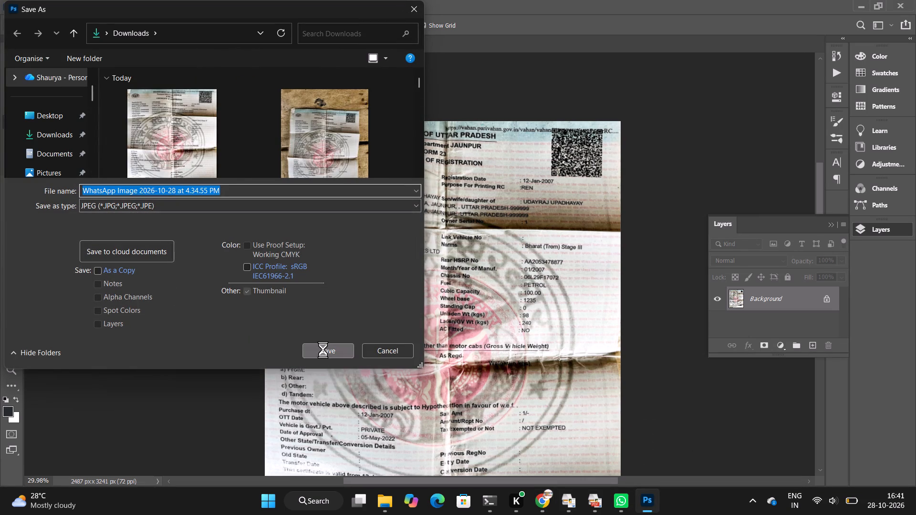
{"action": "left_click", "coordinate": [509, 247]}
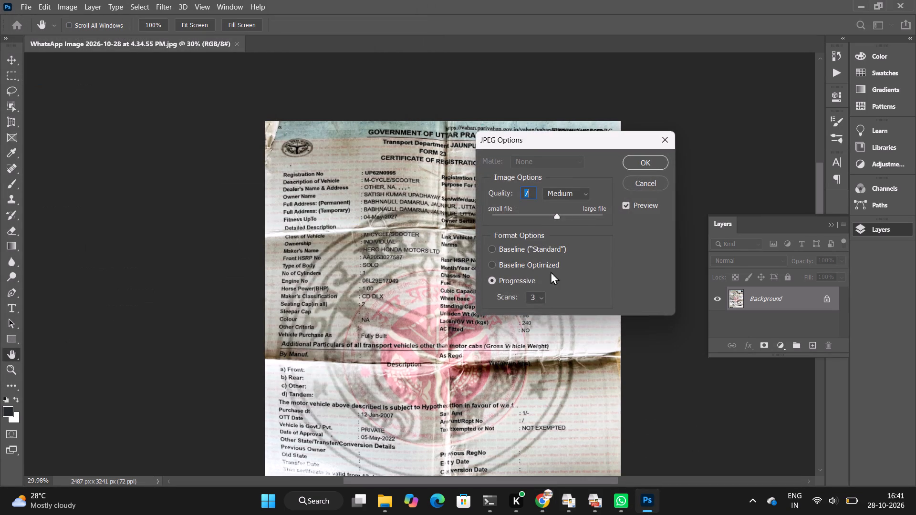
{"action": "scroll", "coordinate": [544, 217], "scroll_direction": "down", "scroll_amount": 4}
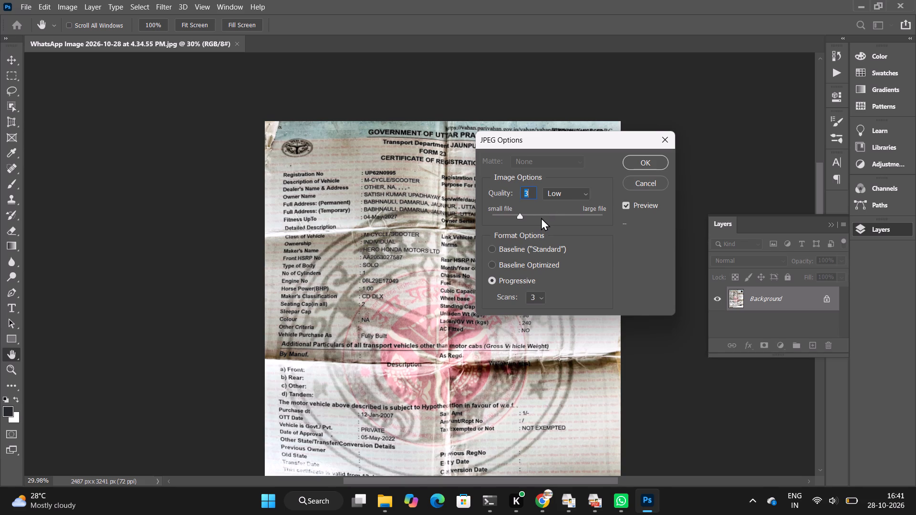
{"action": "left_click", "coordinate": [667, 160]}
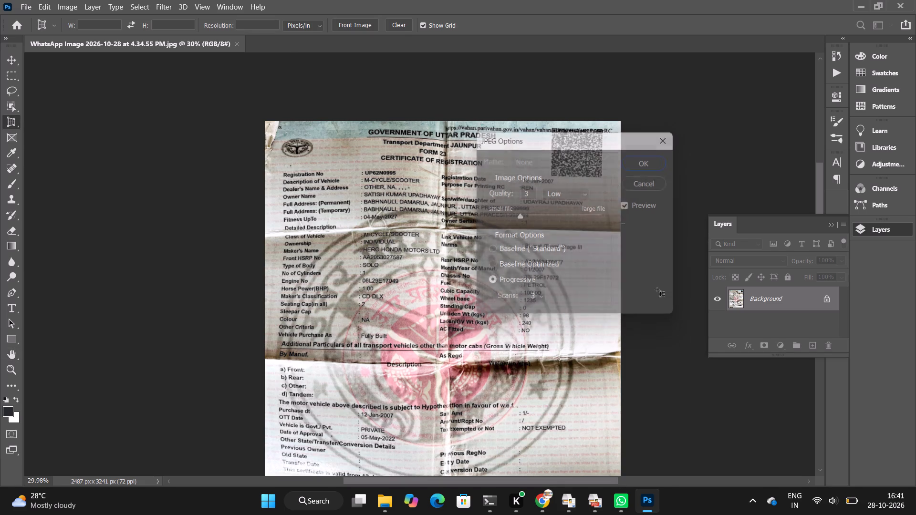
In Chrome, choose the re-saved certificate WhatsApp Image 2026-10-28 at 4.34.55 PM from Downloads as the RC, and upload and verify both documents.
{"action": "left_click", "coordinate": [534, 495]}
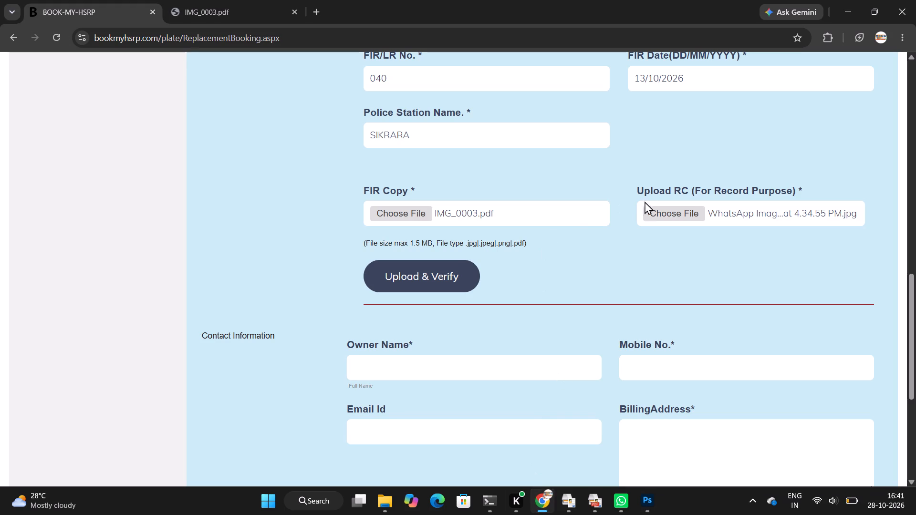
{"action": "left_click", "coordinate": [684, 209]}
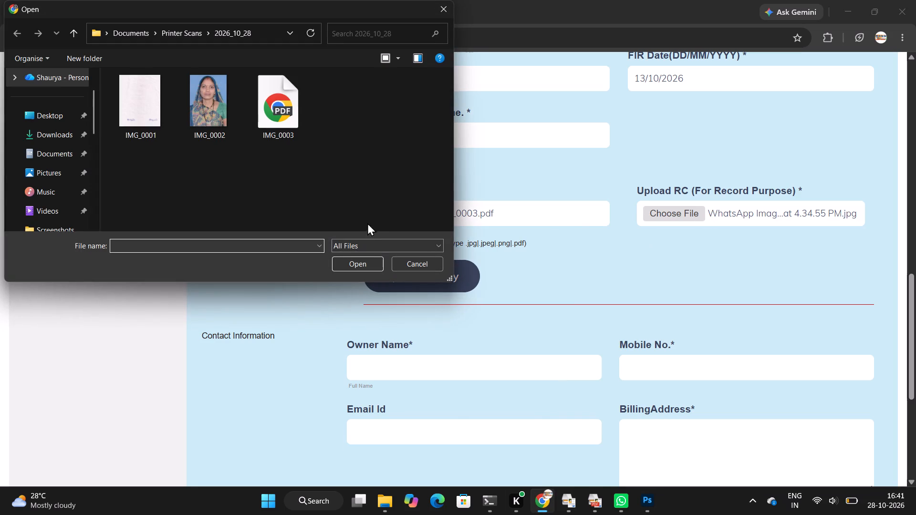
{"action": "left_click", "coordinate": [70, 133]}
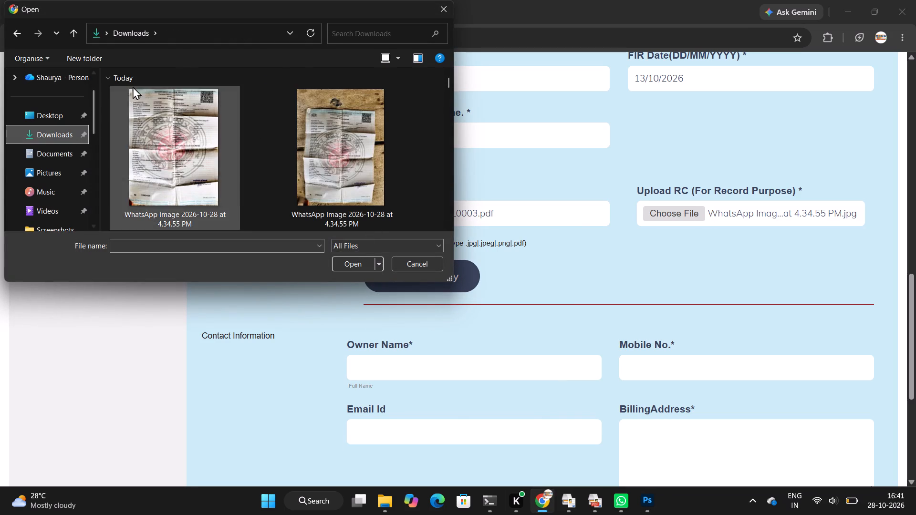
{"action": "double_click", "coordinate": [168, 129]}
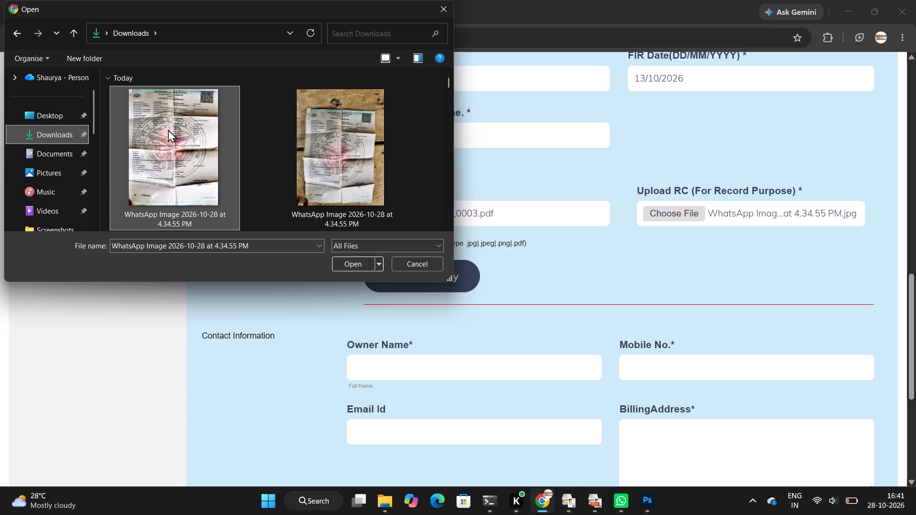
{"action": "left_click", "coordinate": [416, 284]}
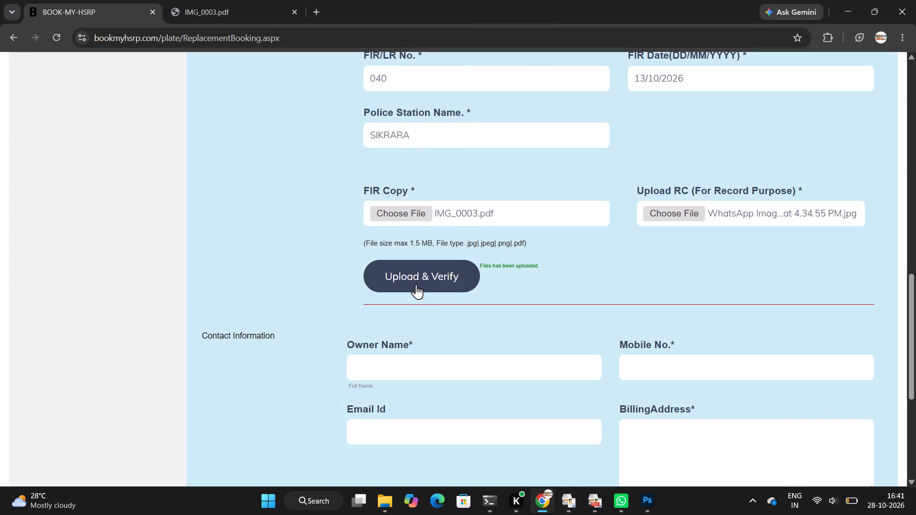
Go to the Contact Information section and make the Owner Name field ready for entry.
{"action": "scroll", "coordinate": [492, 282], "scroll_direction": "down", "scroll_amount": 2}
{"action": "left_click", "coordinate": [445, 247]}
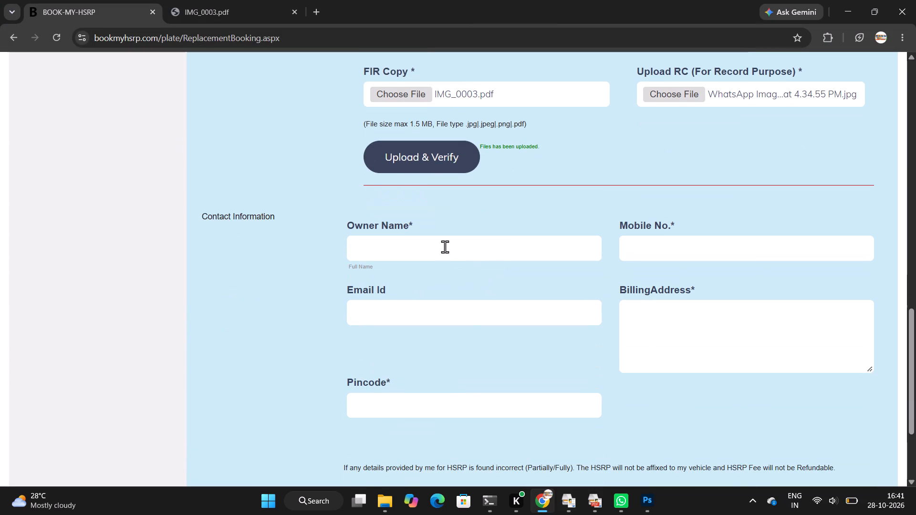
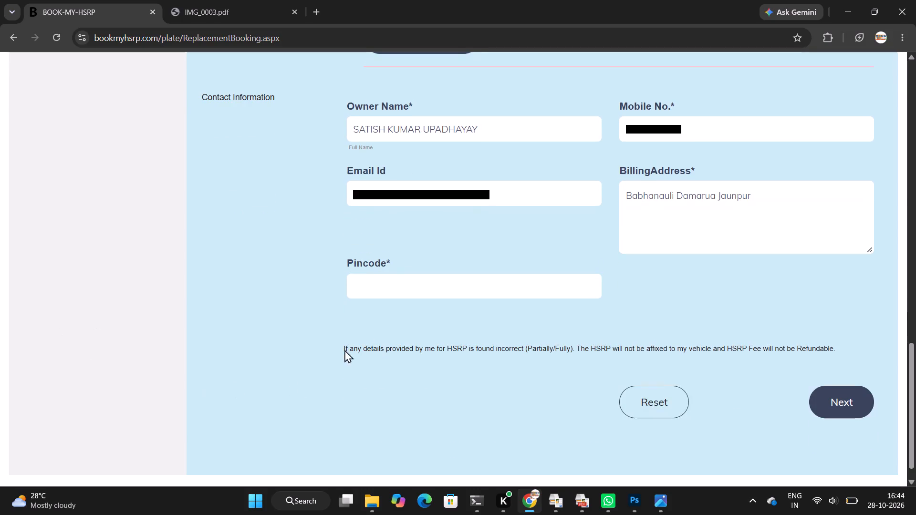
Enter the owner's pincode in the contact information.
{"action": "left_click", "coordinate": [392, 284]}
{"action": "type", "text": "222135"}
Review the vehicle details, FIR details, uploaded documents and contact information on the booking form.
{"action": "scroll", "coordinate": [604, 185], "scroll_direction": "up", "scroll_amount": 1}
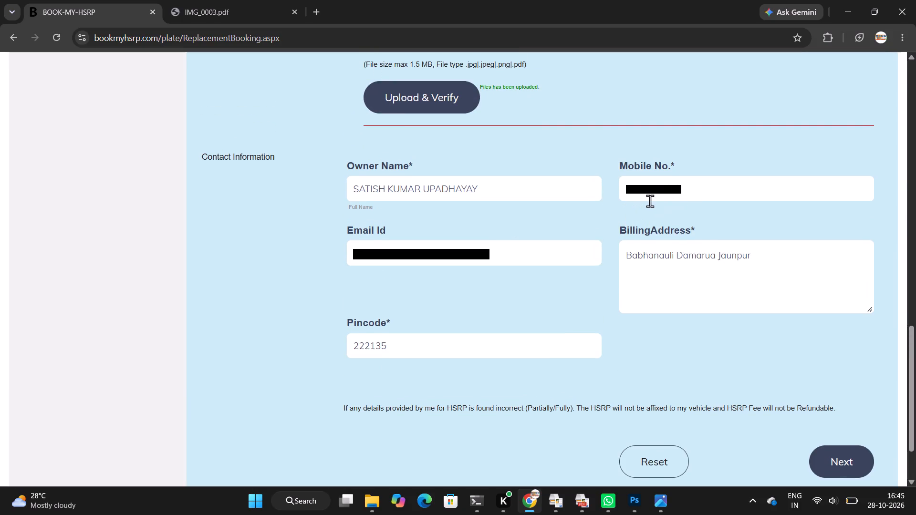
{"action": "scroll", "coordinate": [635, 212], "scroll_direction": "up", "scroll_amount": 9}
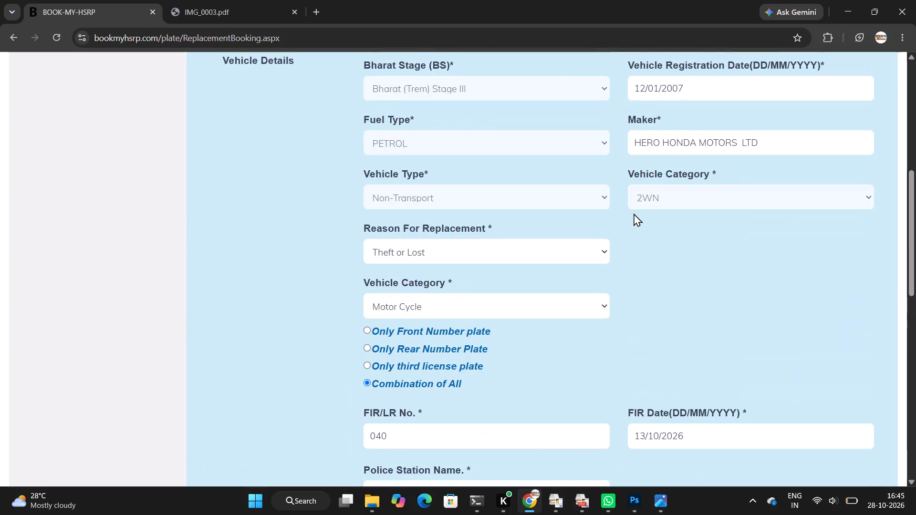
{"action": "scroll", "coordinate": [632, 213], "scroll_direction": "up", "scroll_amount": 5}
{"action": "scroll", "coordinate": [632, 213], "scroll_direction": "down", "scroll_amount": 3}
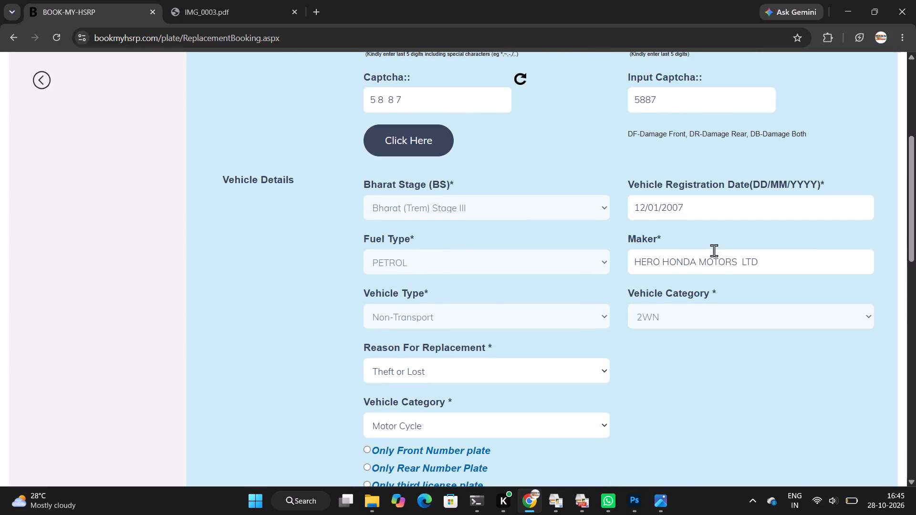
{"action": "scroll", "coordinate": [714, 250], "scroll_direction": "down", "scroll_amount": 6}
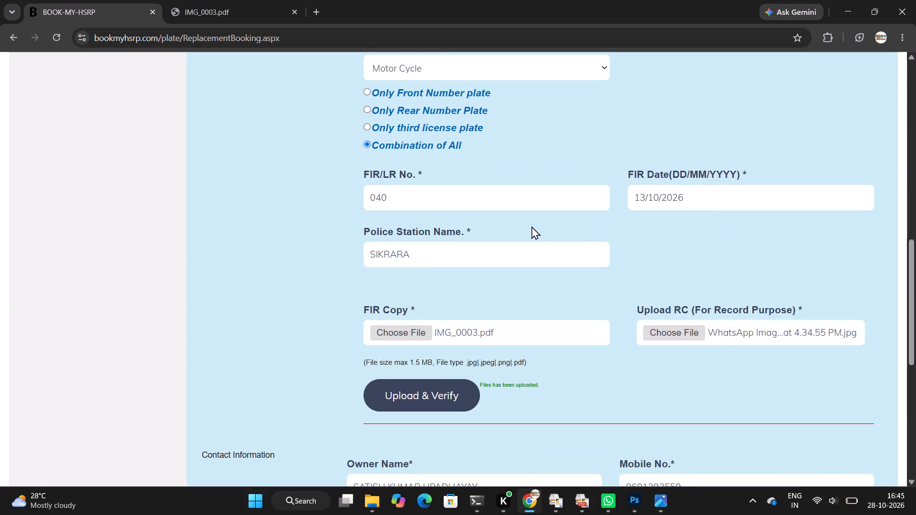
{"action": "scroll", "coordinate": [530, 226], "scroll_direction": "down", "scroll_amount": 1}
{"action": "scroll", "coordinate": [621, 287], "scroll_direction": "down", "scroll_amount": 2}
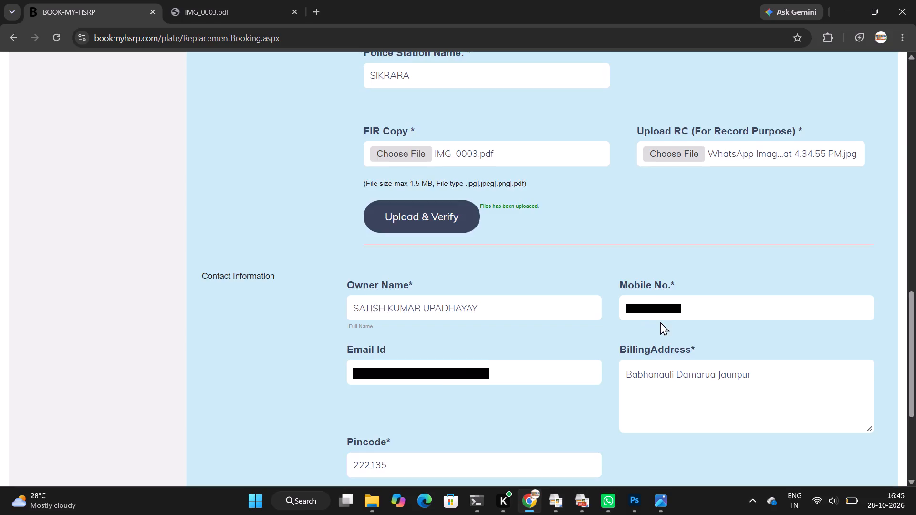
{"action": "scroll", "coordinate": [660, 322], "scroll_direction": "down", "scroll_amount": 3}
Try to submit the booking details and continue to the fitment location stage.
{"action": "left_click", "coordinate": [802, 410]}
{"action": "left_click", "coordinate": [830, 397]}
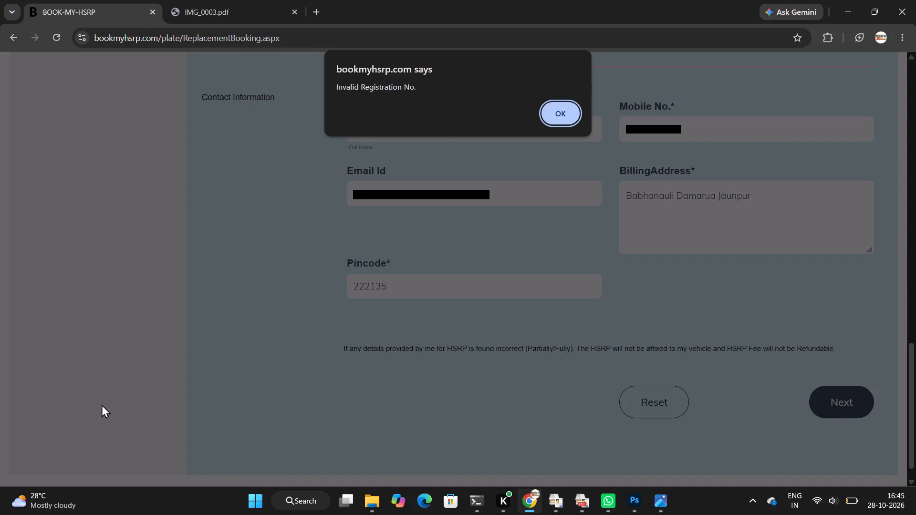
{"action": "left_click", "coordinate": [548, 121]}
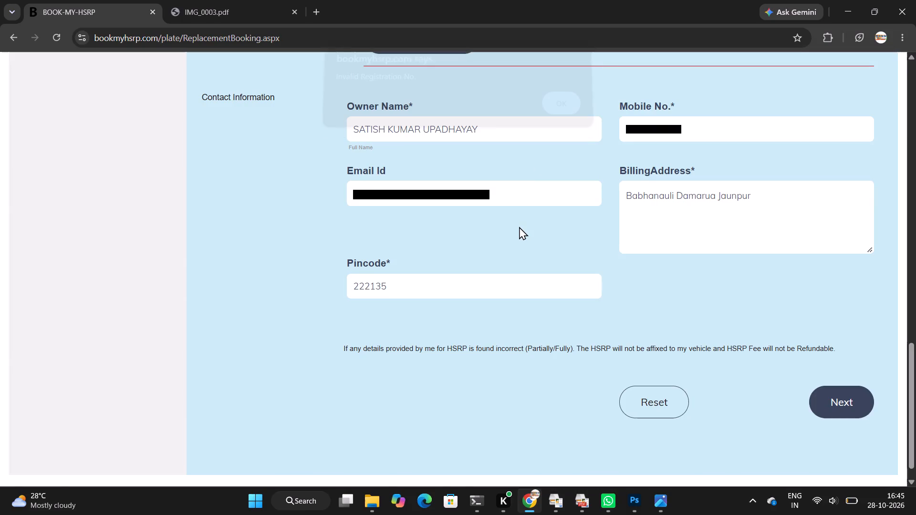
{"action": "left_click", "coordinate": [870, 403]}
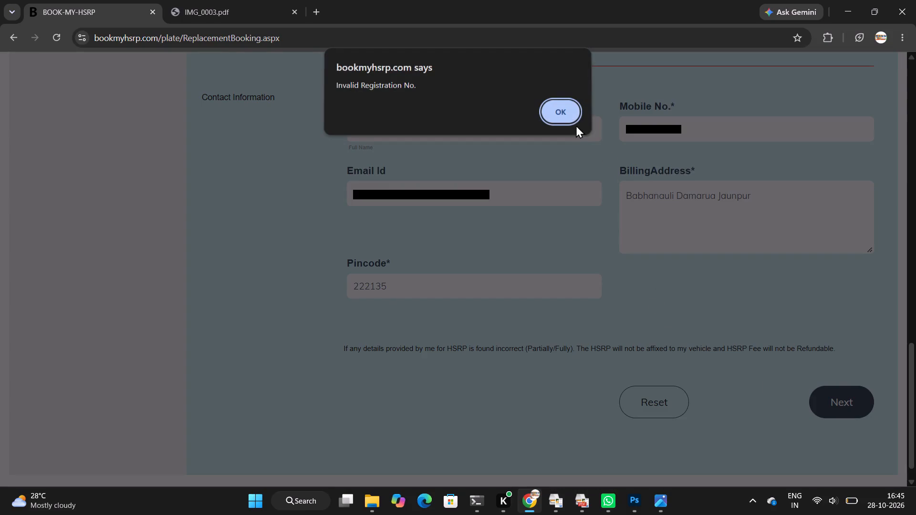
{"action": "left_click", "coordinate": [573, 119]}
Recheck the vehicle registration, chassis and engine numbers, along with the remaining entries on the booking form.
{"action": "scroll", "coordinate": [520, 220], "scroll_direction": "up", "scroll_amount": 7}
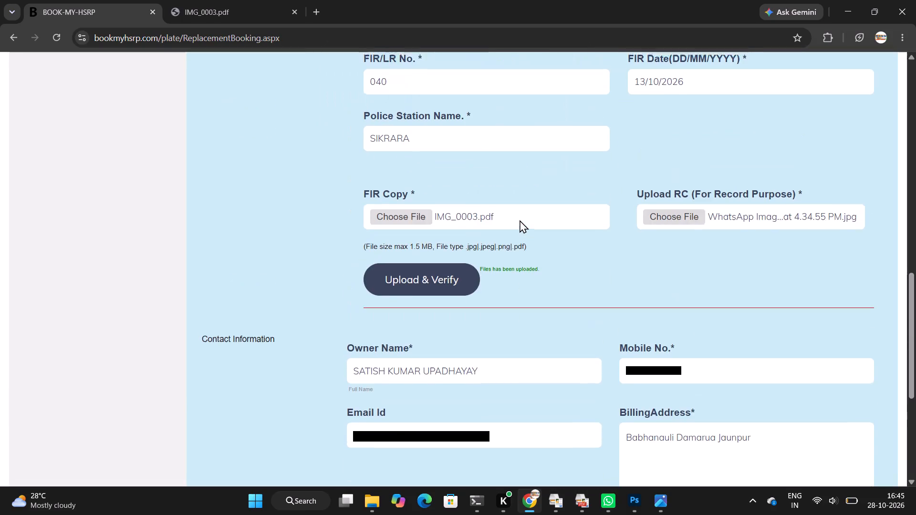
{"action": "scroll", "coordinate": [520, 220], "scroll_direction": "up", "scroll_amount": 6}
{"action": "scroll", "coordinate": [574, 202], "scroll_direction": "up", "scroll_amount": 4}
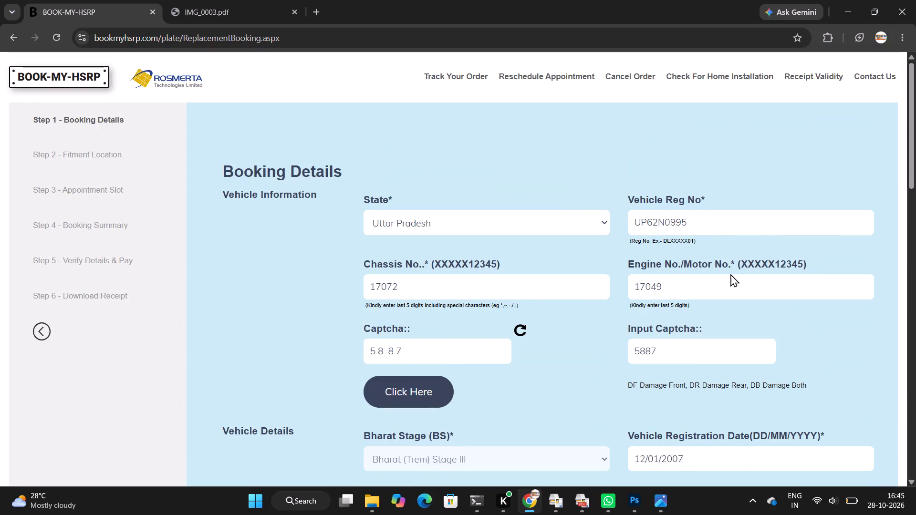
{"action": "scroll", "coordinate": [726, 269], "scroll_direction": "down", "scroll_amount": 4}
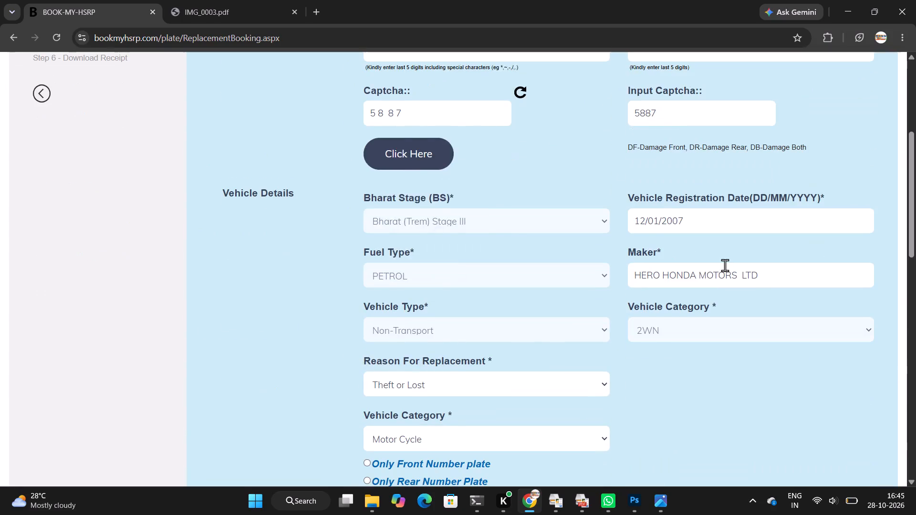
{"action": "scroll", "coordinate": [725, 265], "scroll_direction": "down", "scroll_amount": 7}
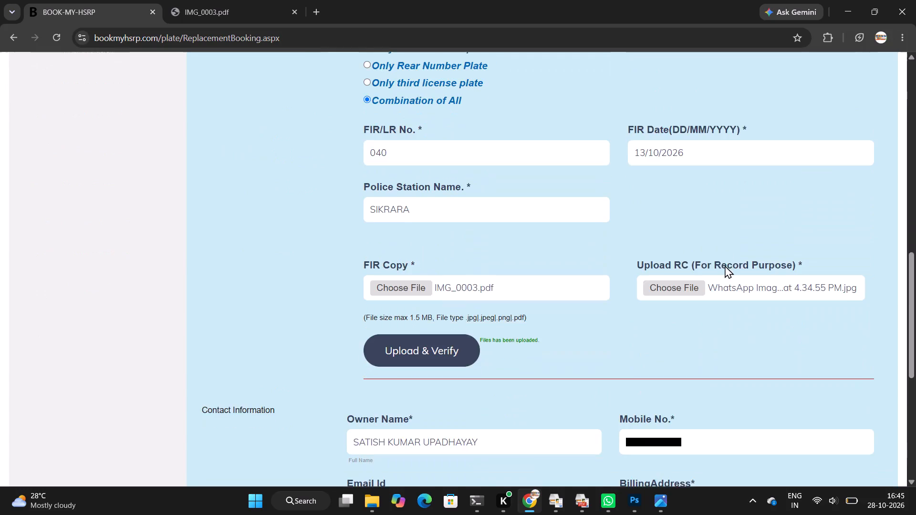
{"action": "scroll", "coordinate": [725, 265], "scroll_direction": "down", "scroll_amount": 3}
{"action": "scroll", "coordinate": [787, 433], "scroll_direction": "down", "scroll_amount": 1}
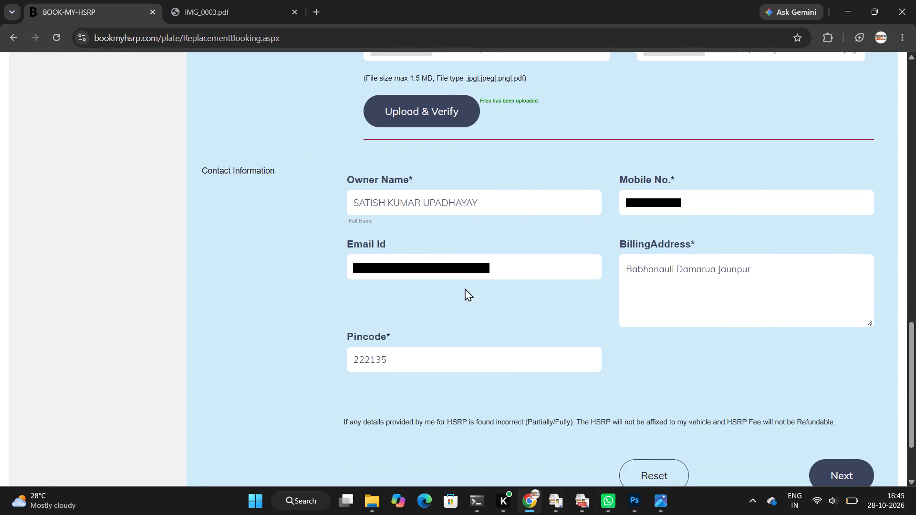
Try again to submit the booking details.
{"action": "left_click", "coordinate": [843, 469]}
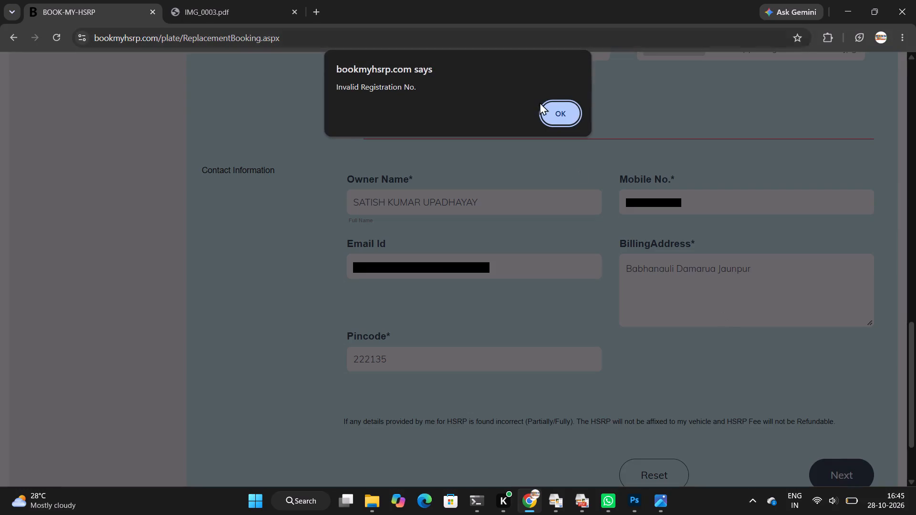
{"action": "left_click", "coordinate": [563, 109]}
Copy the owner's mobile number, name, billing address and email from the contact information for reuse.
{"action": "left_click_drag", "start_coordinate": [709, 202], "coordinate": [135, 206]}
{"action": "key", "text": "ctrl+c"}
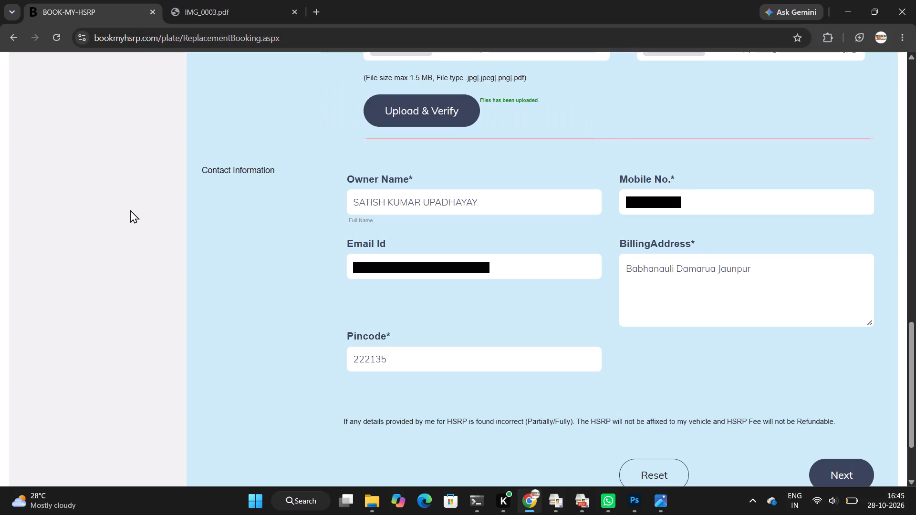
{"action": "left_click_drag", "start_coordinate": [525, 206], "coordinate": [157, 216]}
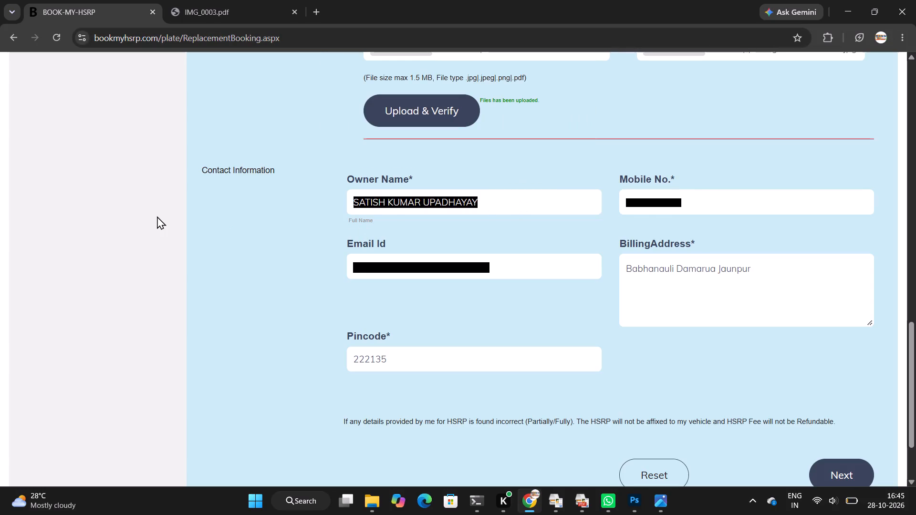
{"action": "key", "text": "ctrl+c"}
{"action": "left_click_drag", "start_coordinate": [776, 281], "coordinate": [462, 278]}
{"action": "key", "text": "ctrl+c"}
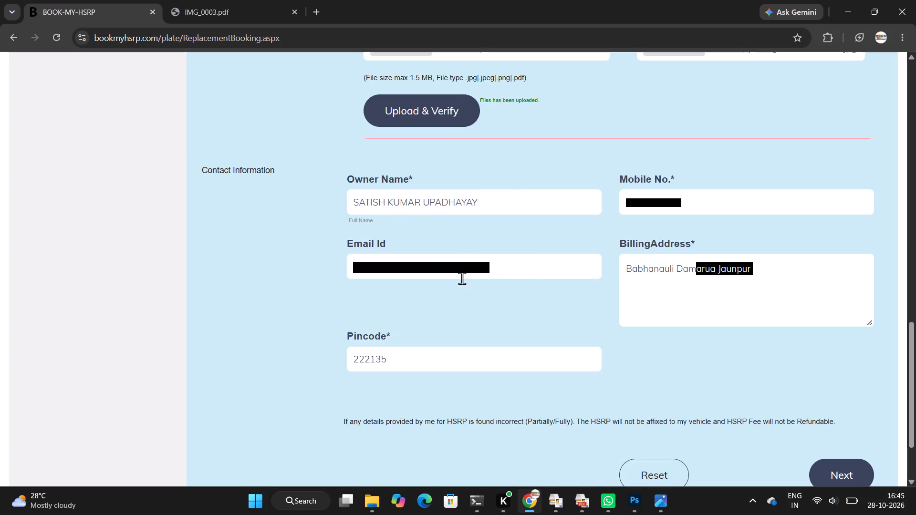
{"action": "left_click_drag", "start_coordinate": [531, 274], "coordinate": [131, 278]}
{"action": "key", "text": "ctrl+c"}
Reload the replacement booking page to start the form again from blank vehicle details.
{"action": "scroll", "coordinate": [170, 259], "scroll_direction": "up", "scroll_amount": 3}
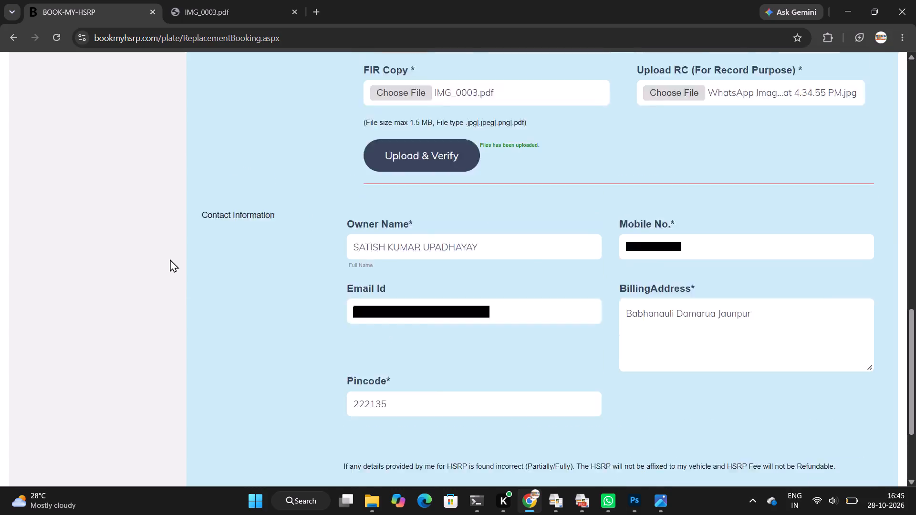
{"action": "scroll", "coordinate": [170, 259], "scroll_direction": "up", "scroll_amount": 2}
{"action": "key", "text": "super+v"}
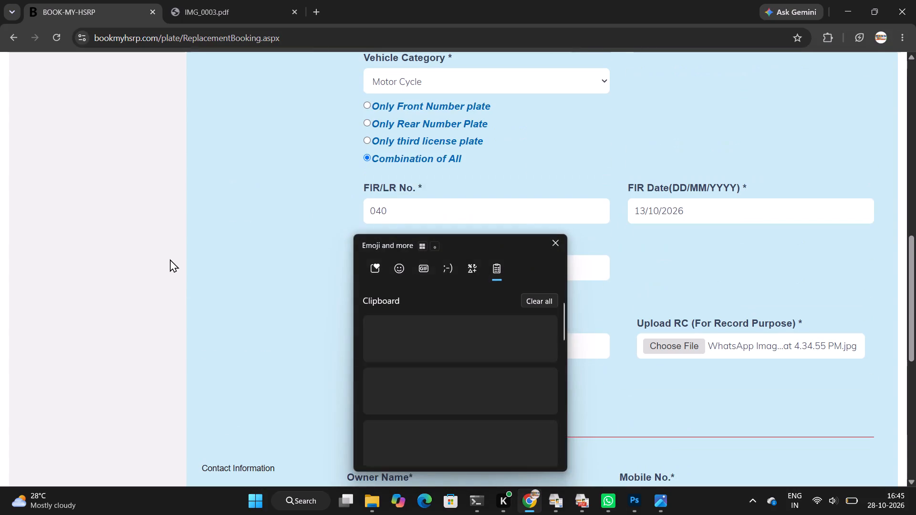
{"action": "left_click", "coordinate": [174, 264]}
{"action": "scroll", "coordinate": [203, 265], "scroll_direction": "up", "scroll_amount": 6}
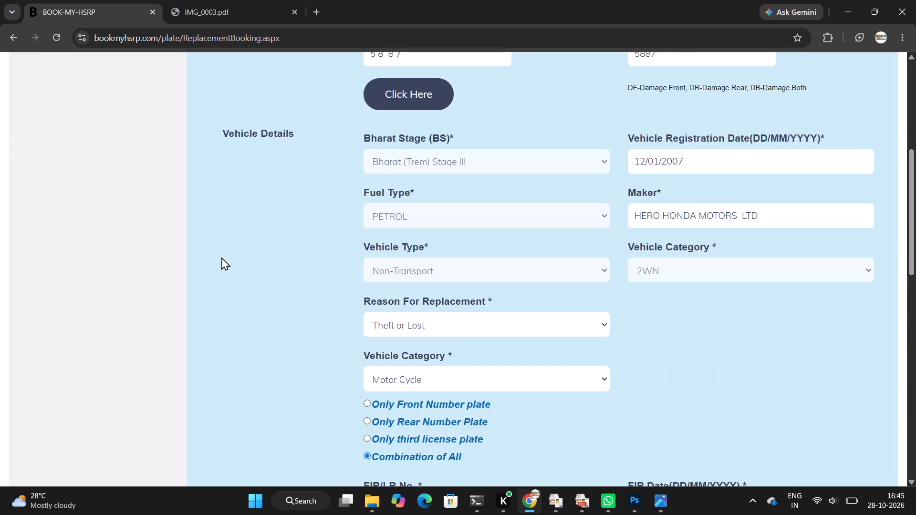
{"action": "scroll", "coordinate": [221, 257], "scroll_direction": "up", "scroll_amount": 2}
{"action": "scroll", "coordinate": [221, 257], "scroll_direction": "down", "scroll_amount": 1}
{"action": "scroll", "coordinate": [221, 257], "scroll_direction": "up", "scroll_amount": 10}
{"action": "left_click", "coordinate": [57, 29]}
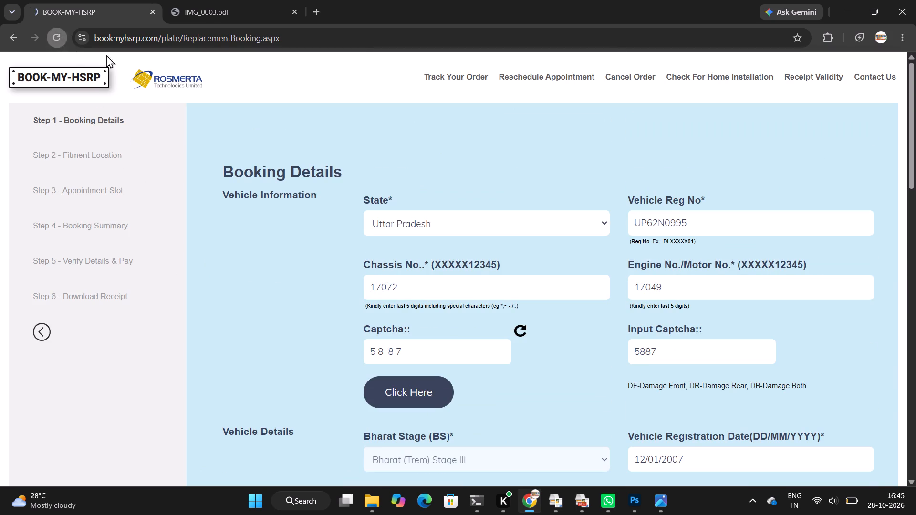
Select Uttar Pradesh as the state and enter the motorcycle's vehicle registration number.
{"action": "left_click", "coordinate": [482, 224]}
{"action": "scroll", "coordinate": [485, 263], "scroll_direction": "down", "scroll_amount": 12}
{"action": "left_click", "coordinate": [461, 445]}
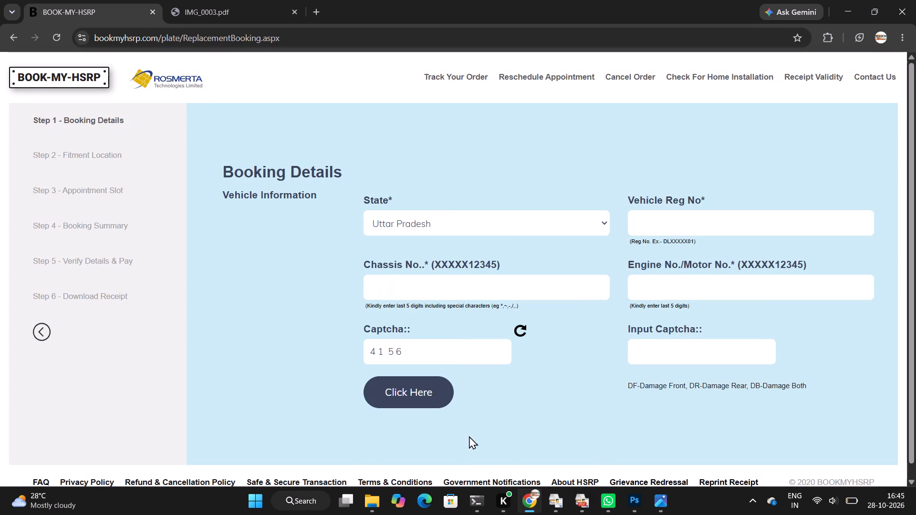
{"action": "left_click", "coordinate": [728, 212]}
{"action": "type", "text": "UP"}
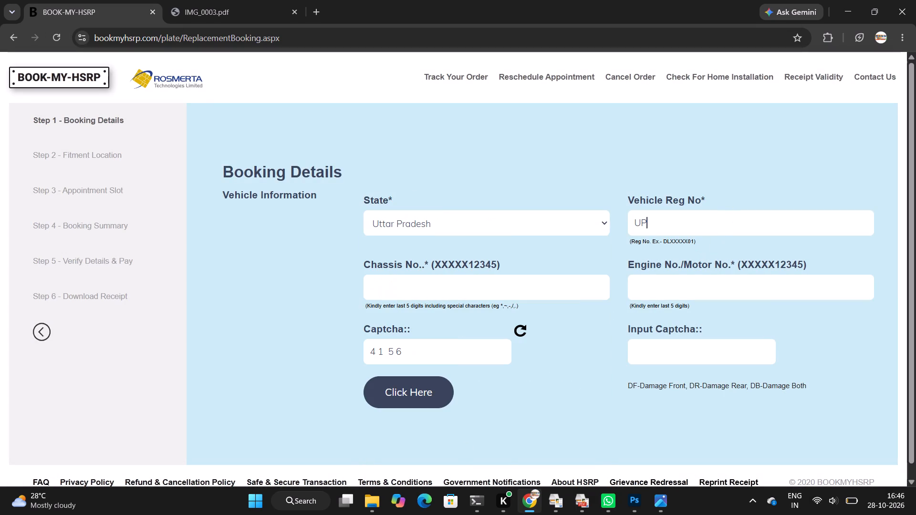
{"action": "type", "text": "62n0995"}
Look up the chassis number on the registration certificate image and enter its last five digits in the booking form.
{"action": "left_click", "coordinate": [467, 283]}
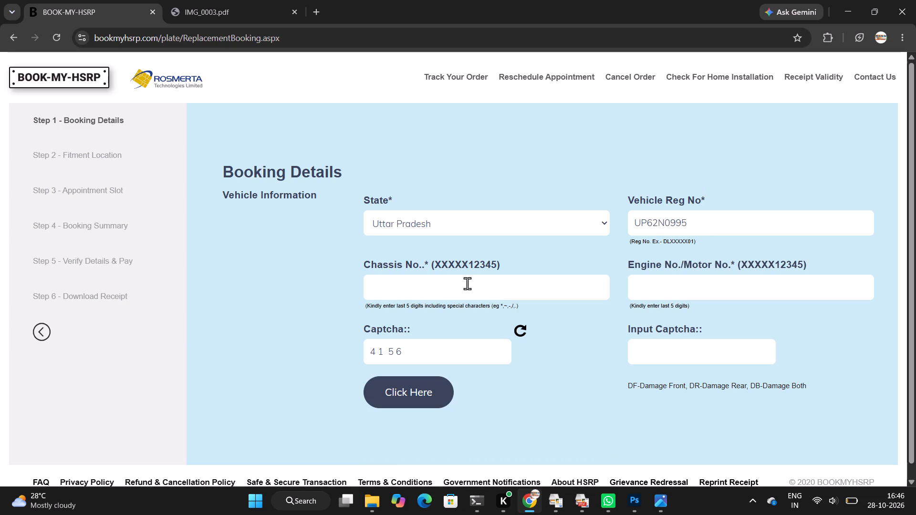
{"action": "left_click", "coordinate": [651, 497]}
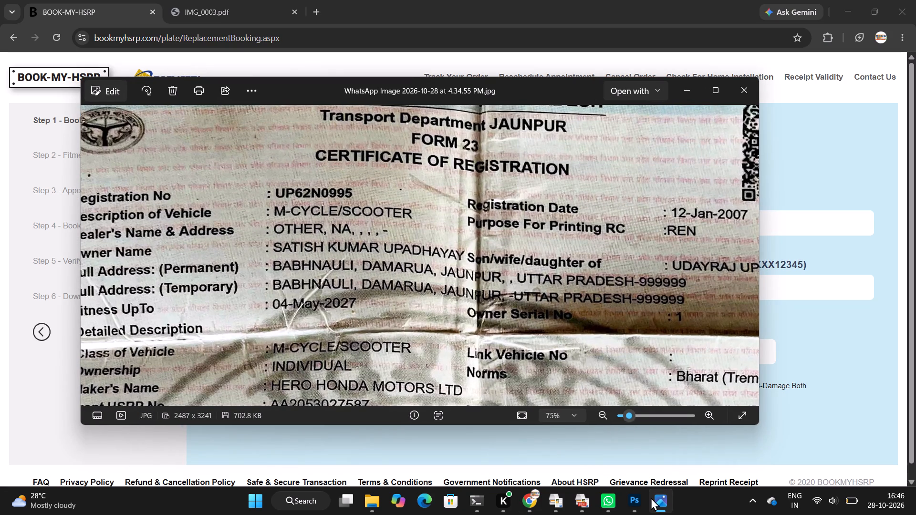
{"action": "scroll", "coordinate": [354, 230], "scroll_direction": "down", "scroll_amount": 3}
{"action": "left_click_drag", "start_coordinate": [367, 349], "coordinate": [353, 232]}
{"action": "scroll", "coordinate": [315, 303], "scroll_direction": "up", "scroll_amount": 2}
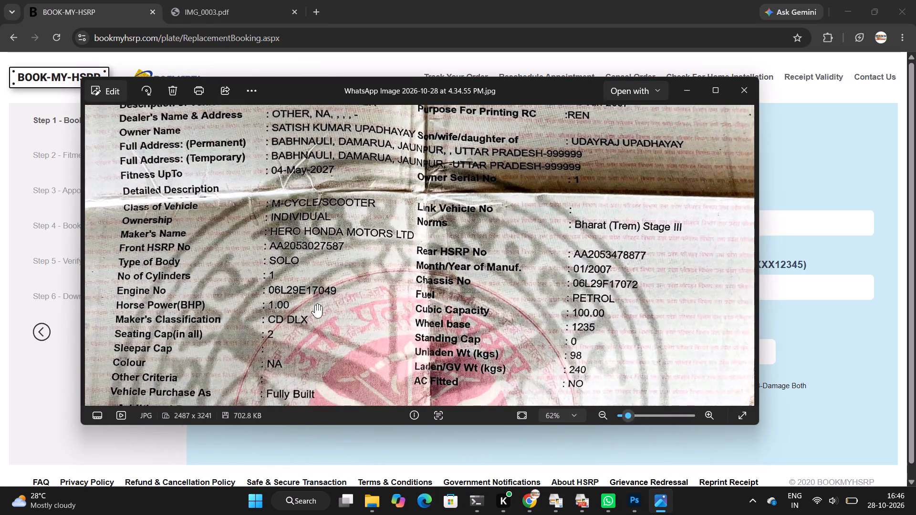
{"action": "scroll", "coordinate": [315, 304], "scroll_direction": "up", "scroll_amount": 2}
{"action": "left_click_drag", "start_coordinate": [619, 319], "coordinate": [400, 313]}
{"action": "left_click_drag", "start_coordinate": [477, 334], "coordinate": [484, 228]}
{"action": "left_click", "coordinate": [817, 346]}
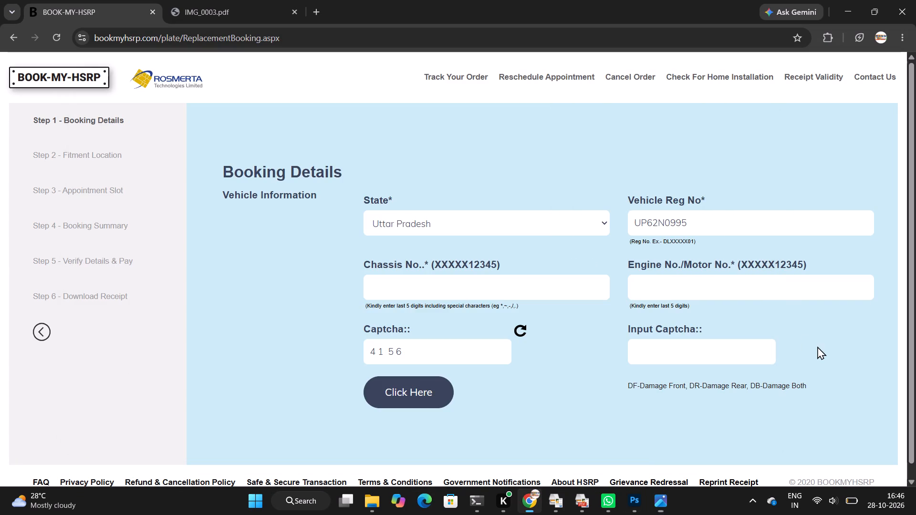
{"action": "left_click", "coordinate": [407, 293]}
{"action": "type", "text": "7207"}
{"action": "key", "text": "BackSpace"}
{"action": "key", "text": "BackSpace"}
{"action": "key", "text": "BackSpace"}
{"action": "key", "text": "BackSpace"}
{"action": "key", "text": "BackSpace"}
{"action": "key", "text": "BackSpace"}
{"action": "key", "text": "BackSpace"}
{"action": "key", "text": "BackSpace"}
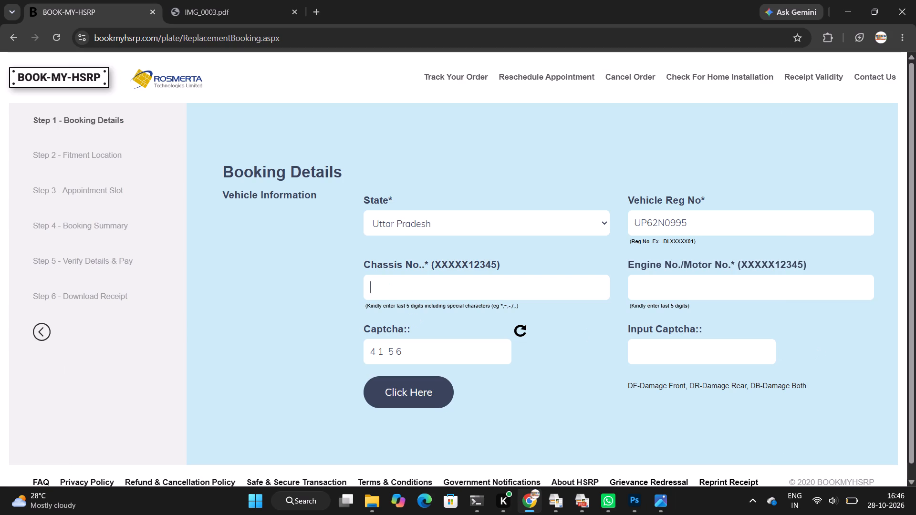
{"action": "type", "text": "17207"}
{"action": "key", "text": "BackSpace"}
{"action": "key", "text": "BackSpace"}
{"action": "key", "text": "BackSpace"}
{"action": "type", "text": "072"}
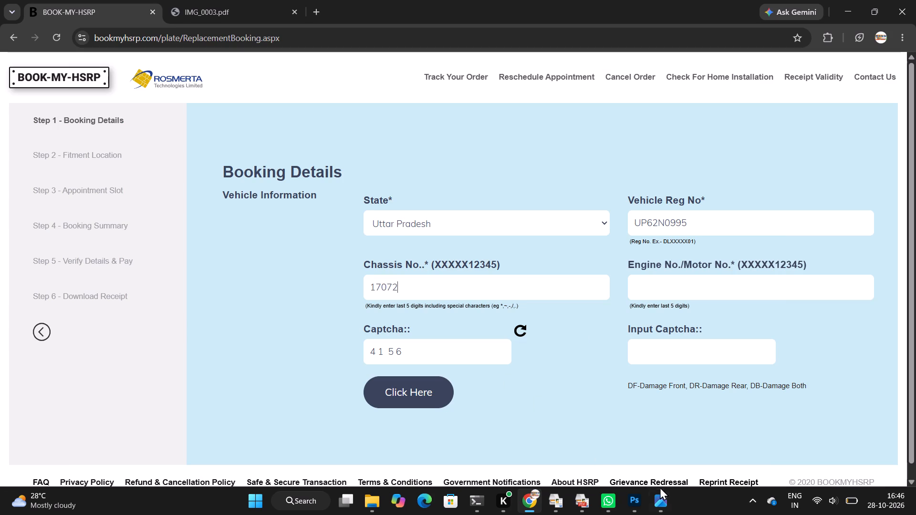
Look up the engine number on the registration certificate image and enter its last five digits in the booking form.
{"action": "left_click", "coordinate": [663, 488]}
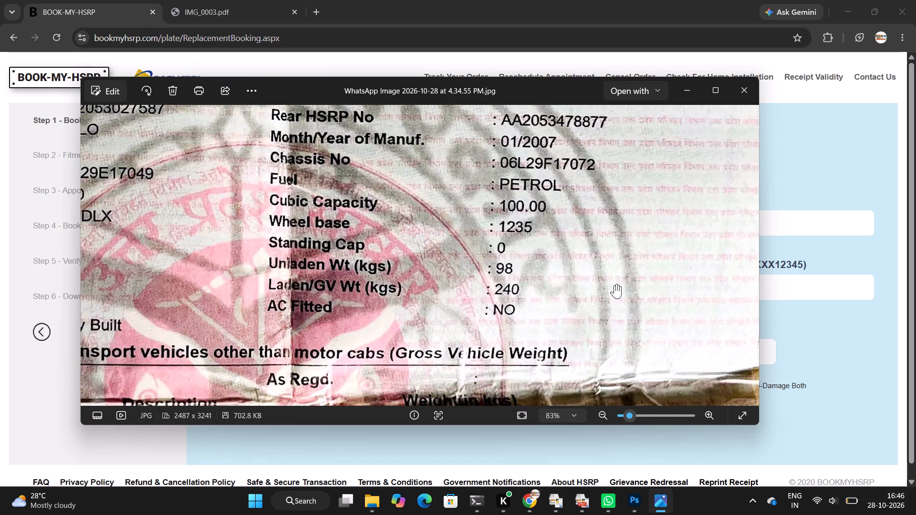
{"action": "left_click_drag", "start_coordinate": [185, 216], "coordinate": [415, 220]}
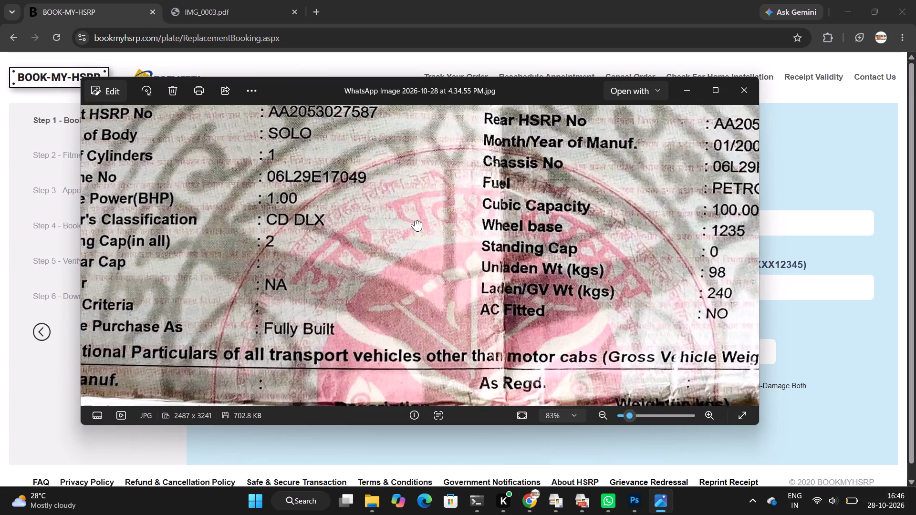
{"action": "left_click_drag", "start_coordinate": [415, 220], "coordinate": [422, 220]}
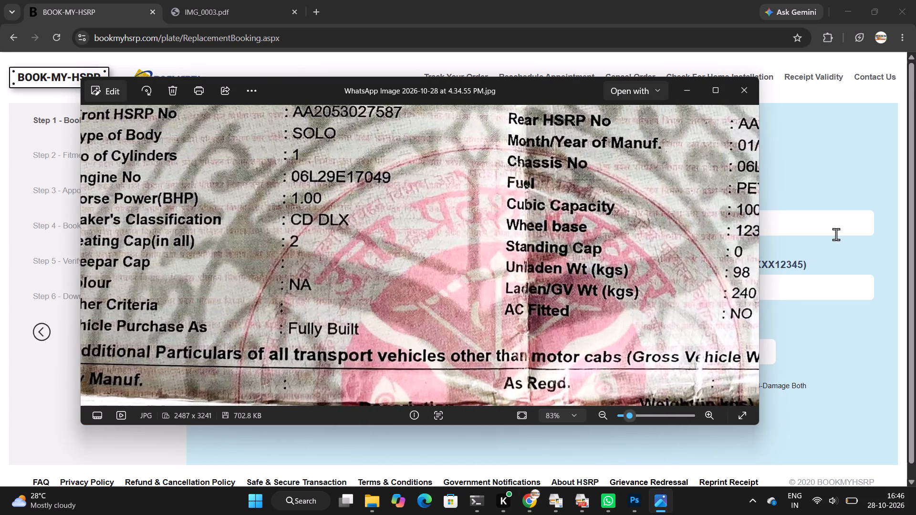
{"action": "left_click", "coordinate": [836, 234]}
{"action": "left_click", "coordinate": [680, 282]}
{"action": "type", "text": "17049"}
Enter the displayed captcha and submit the vehicle information to load the vehicle details.
{"action": "left_click", "coordinate": [746, 346]}
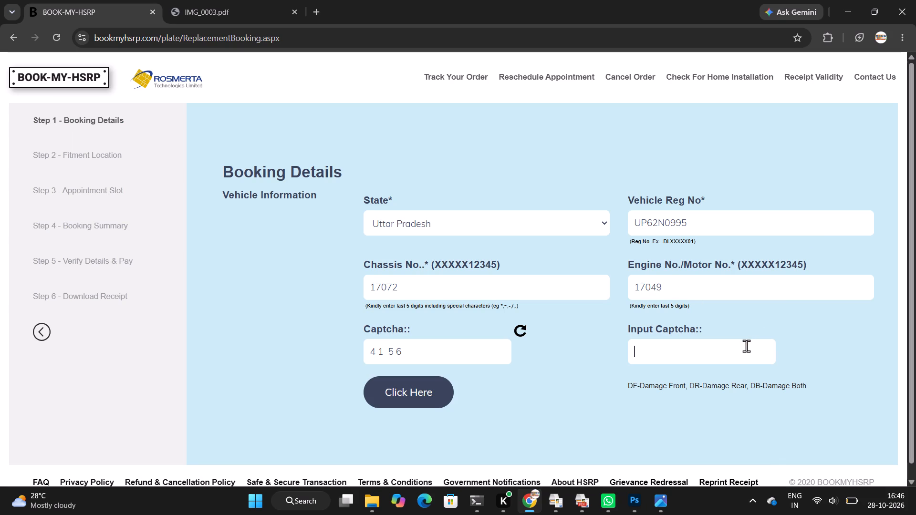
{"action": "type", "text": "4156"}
{"action": "left_click", "coordinate": [388, 395]}
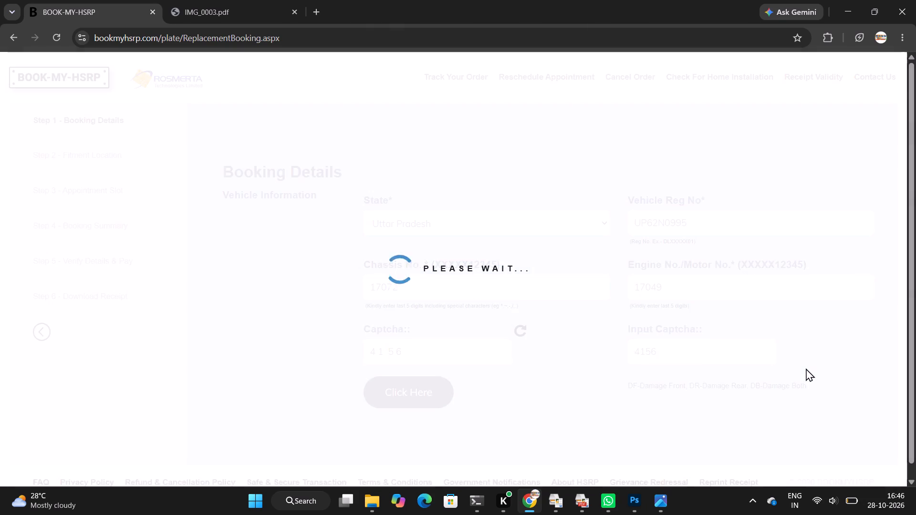
Set the reason for replacement to Theft or Lost and the vehicle category to Motor Cycle.
{"action": "scroll", "coordinate": [613, 373], "scroll_direction": "down", "scroll_amount": 5}
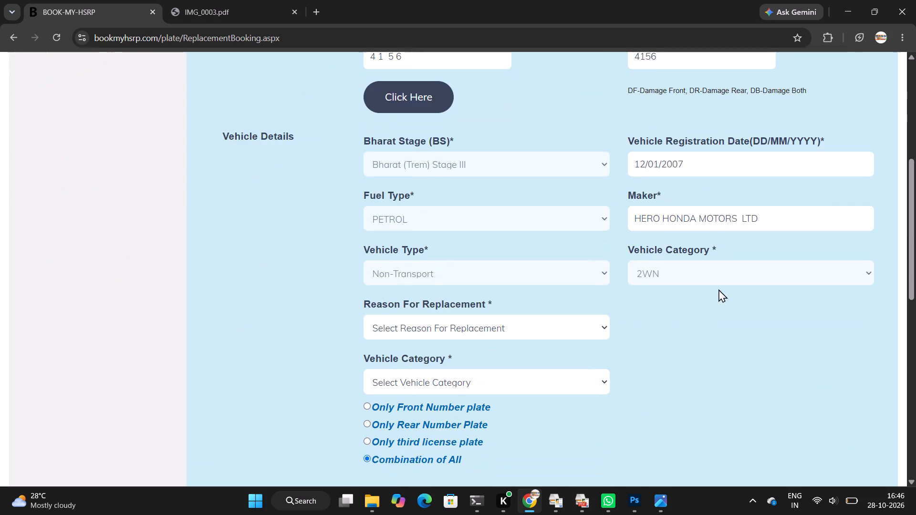
{"action": "scroll", "coordinate": [718, 289], "scroll_direction": "down", "scroll_amount": 1}
{"action": "scroll", "coordinate": [520, 292], "scroll_direction": "down", "scroll_amount": 1}
{"action": "left_click", "coordinate": [447, 219]}
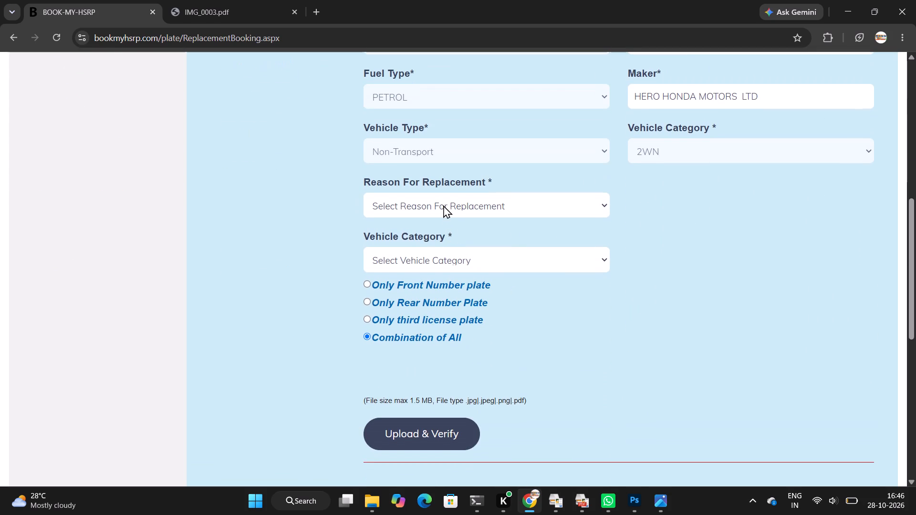
{"action": "left_click", "coordinate": [443, 205]}
{"action": "left_click", "coordinate": [427, 244]}
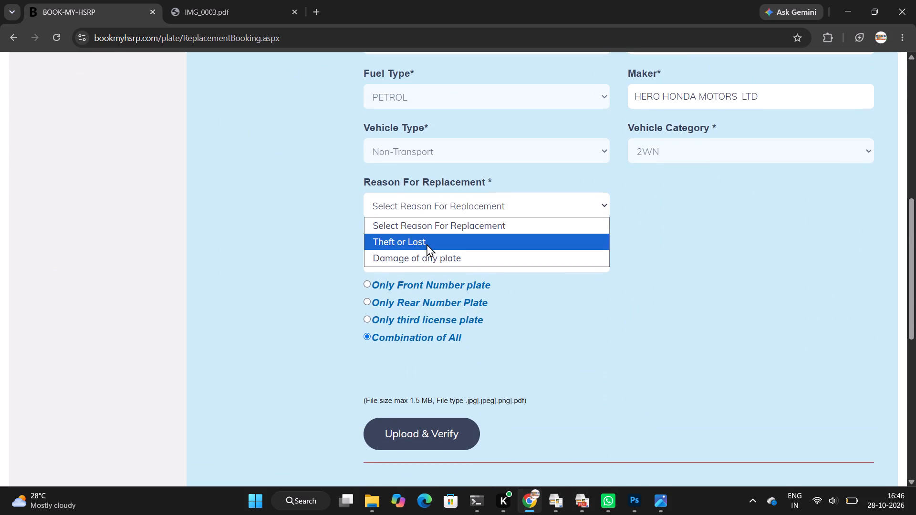
{"action": "left_click", "coordinate": [438, 264]}
{"action": "left_click", "coordinate": [442, 312]}
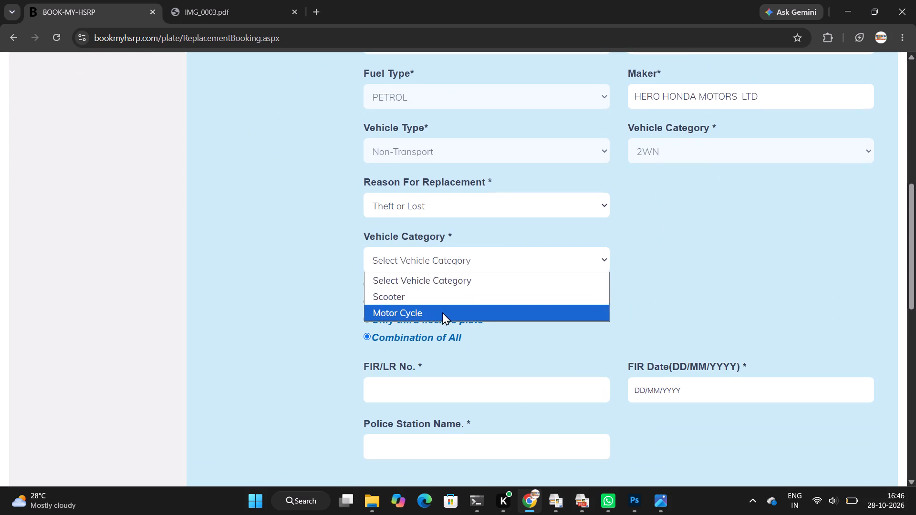
{"action": "scroll", "coordinate": [514, 301], "scroll_direction": "down", "scroll_amount": 2}
{"action": "left_click", "coordinate": [411, 271]}
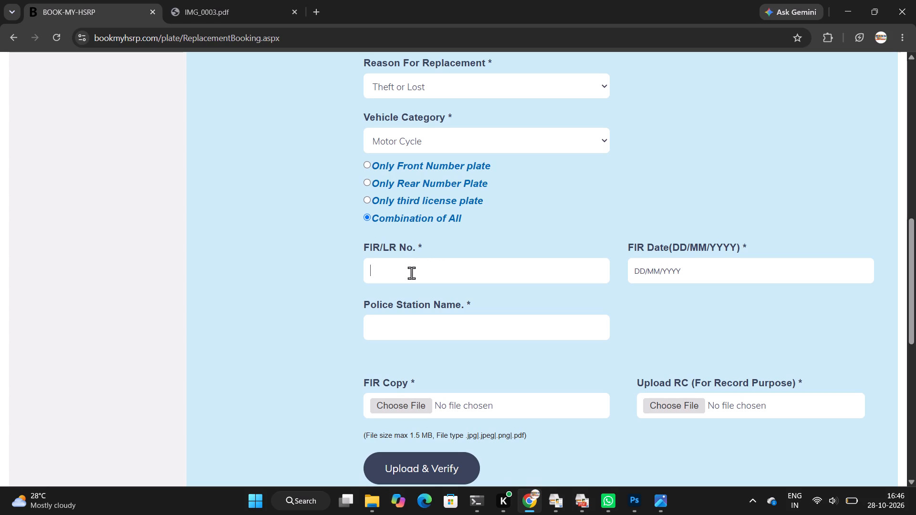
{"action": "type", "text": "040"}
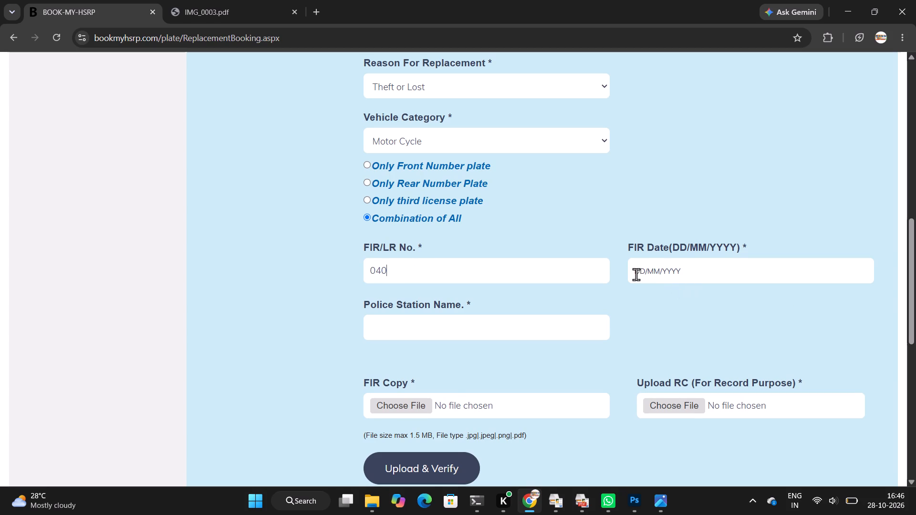
{"action": "left_click", "coordinate": [636, 274]}
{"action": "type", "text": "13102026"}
{"action": "scroll", "coordinate": [724, 235], "scroll_direction": "down", "scroll_amount": 2}
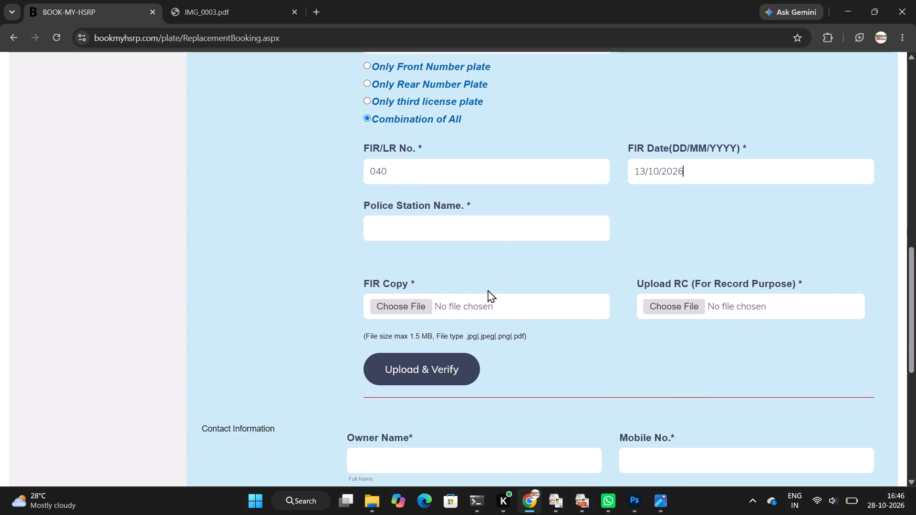
{"action": "left_click", "coordinate": [415, 211]}
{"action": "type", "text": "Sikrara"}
Start choosing the FIR Copy file for upload.
{"action": "scroll", "coordinate": [420, 216], "scroll_direction": "down", "scroll_amount": 2}
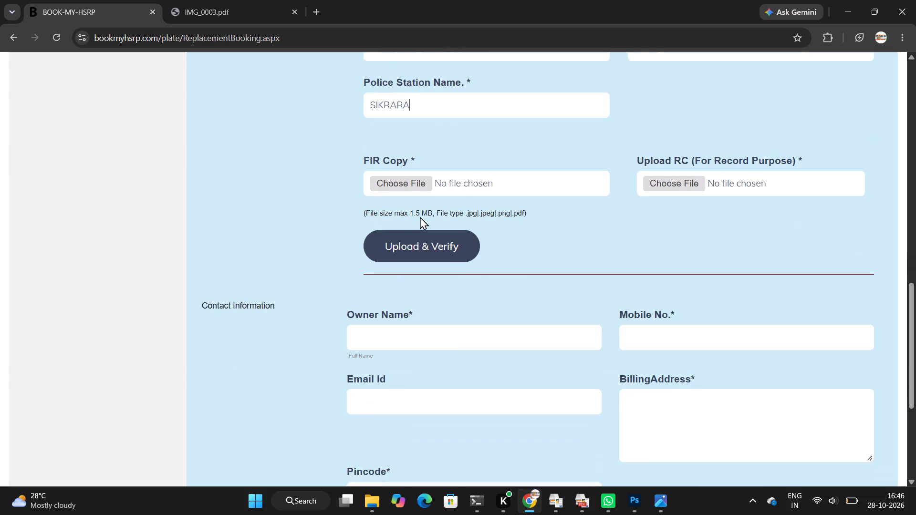
{"action": "left_click", "coordinate": [414, 168]}
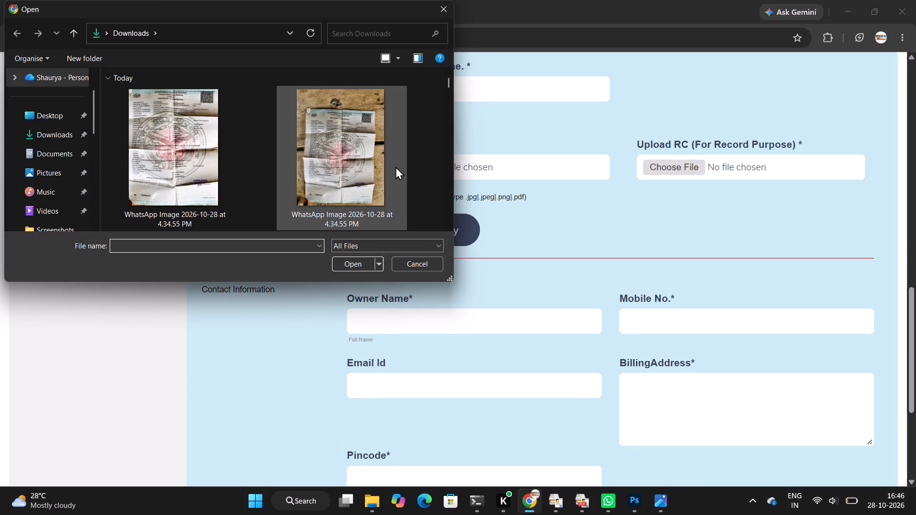
Attach the close-cropped certificate photo, WhatsApp Image 2026-10-28 at 4.34.55 PM from Downloads, as the RC file.
{"action": "left_click", "coordinate": [454, 10]}
{"action": "left_click", "coordinate": [668, 160]}
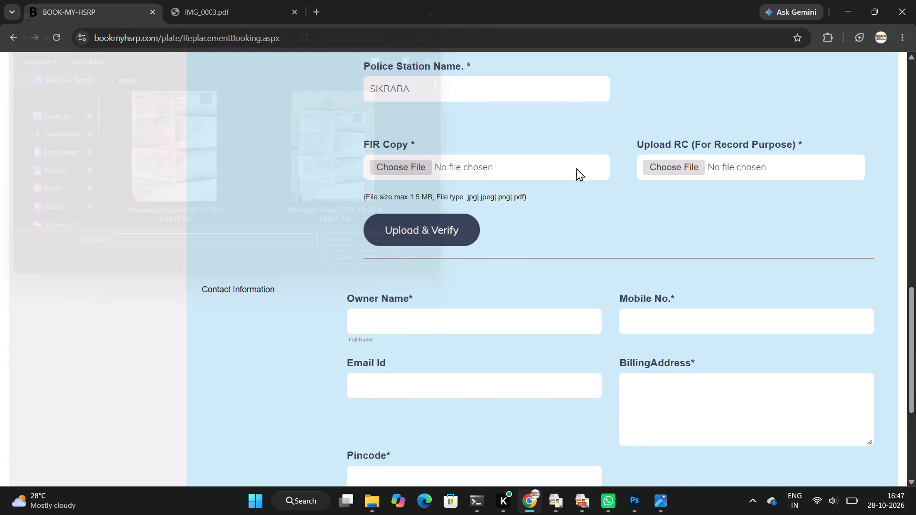
{"action": "double_click", "coordinate": [156, 146]}
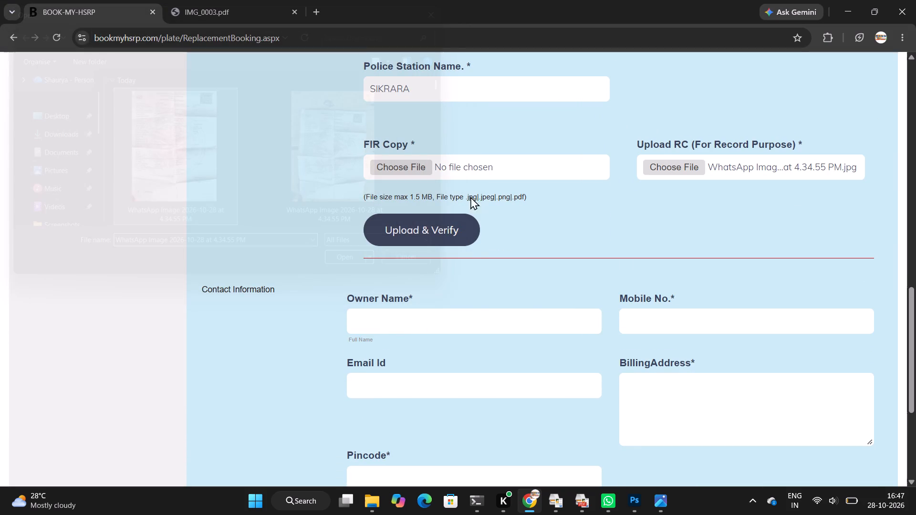
Attach IMG_0003 PDF from the 2026_10_28 folder in Documents' Printer Scans as the FIR copy, and upload both files for verification.
{"action": "left_click", "coordinate": [396, 170]}
{"action": "scroll", "coordinate": [145, 144], "scroll_direction": "down", "scroll_amount": 2}
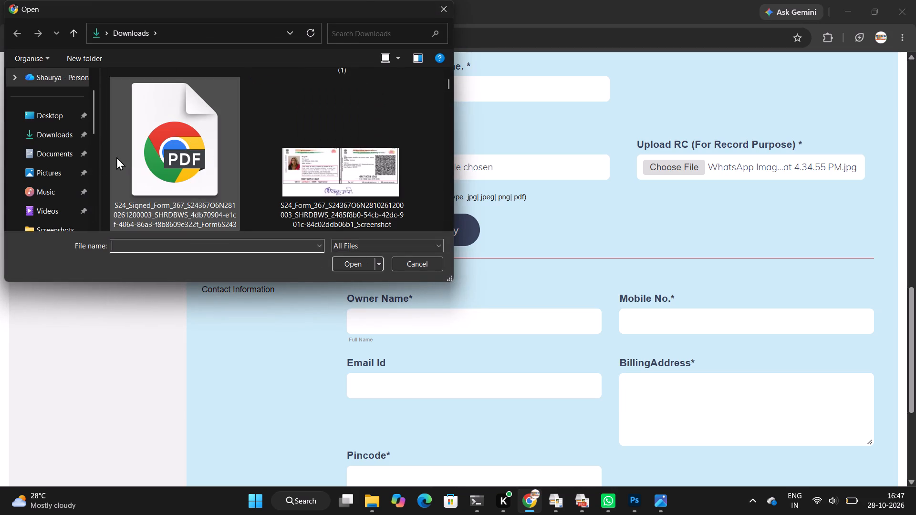
{"action": "left_click", "coordinate": [73, 153]}
{"action": "scroll", "coordinate": [319, 168], "scroll_direction": "down", "scroll_amount": 4}
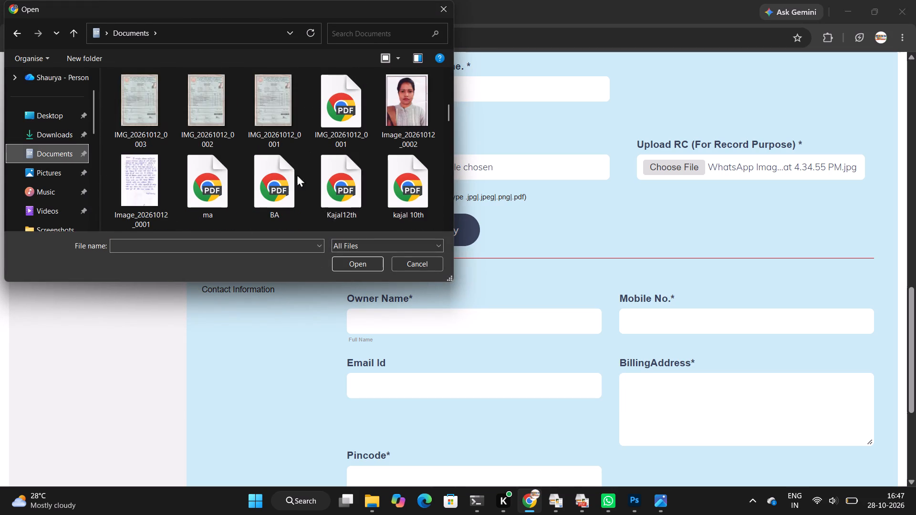
{"action": "scroll", "coordinate": [294, 179], "scroll_direction": "down", "scroll_amount": 2}
{"action": "scroll", "coordinate": [373, 180], "scroll_direction": "down", "scroll_amount": 5}
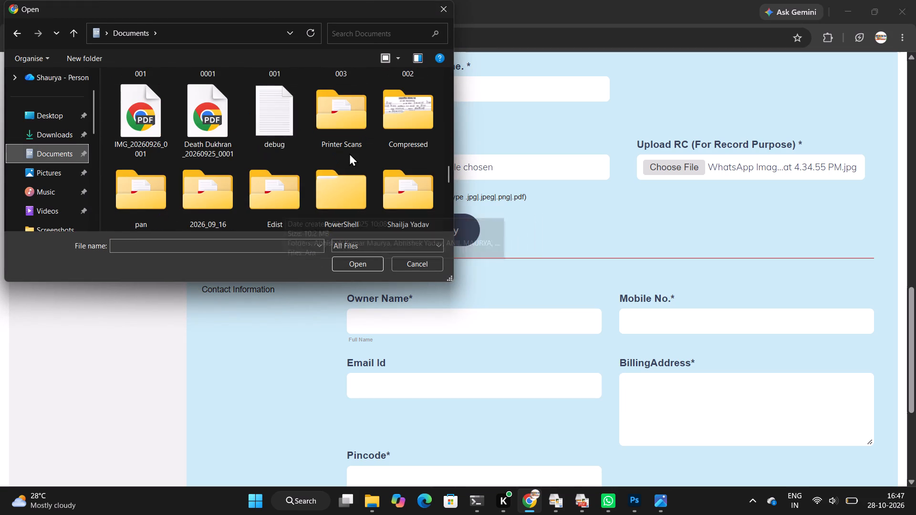
{"action": "left_click", "coordinate": [349, 153]}
{"action": "double_click", "coordinate": [352, 135]}
{"action": "scroll", "coordinate": [333, 139], "scroll_direction": "down", "scroll_amount": 11}
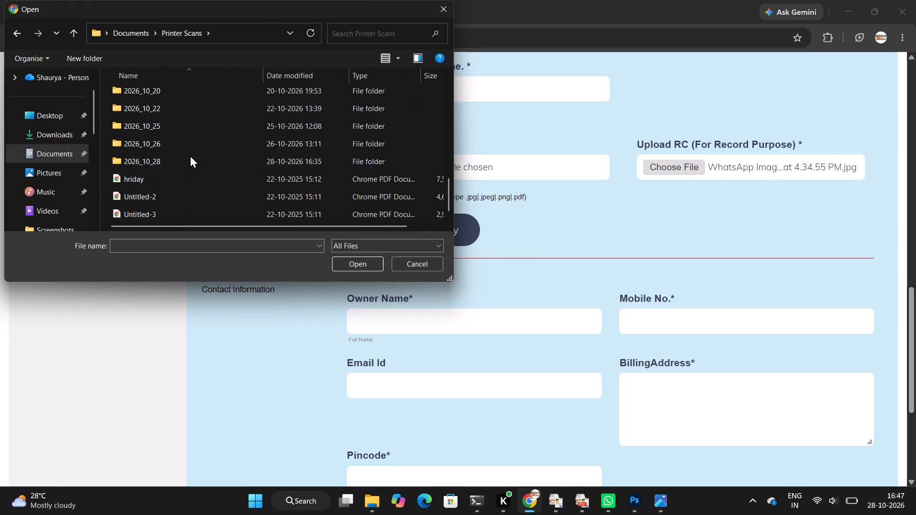
{"action": "double_click", "coordinate": [174, 165]}
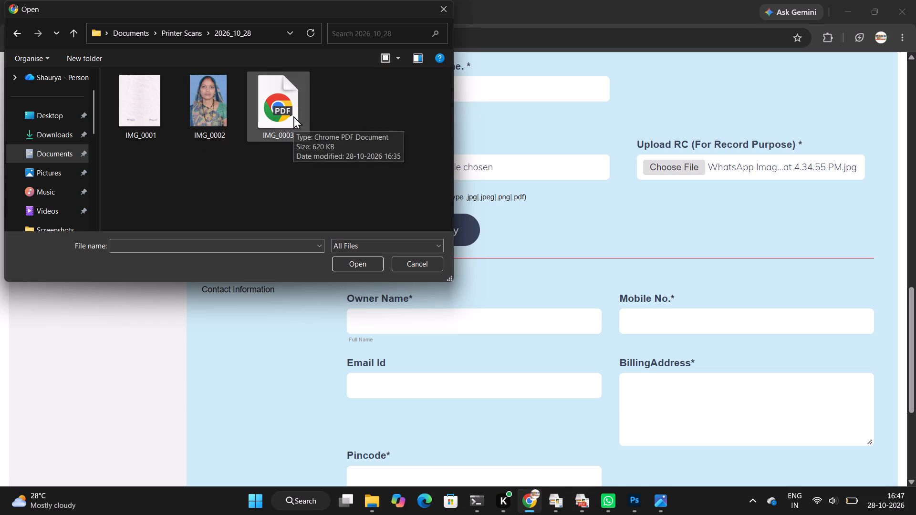
{"action": "double_click", "coordinate": [293, 116]}
{"action": "left_click", "coordinate": [423, 225]}
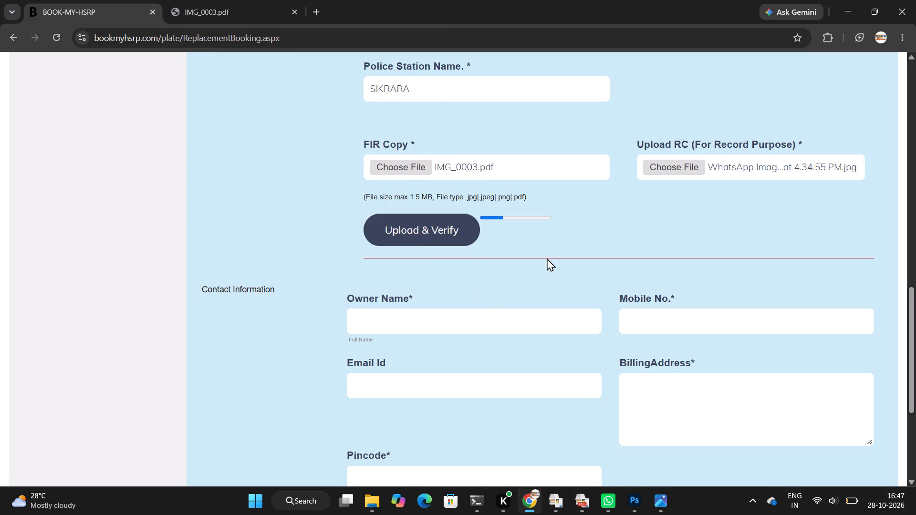
Fill in the owner's full name and mobile number in the contact information from the clipboard history.
{"action": "scroll", "coordinate": [535, 277], "scroll_direction": "down", "scroll_amount": 2}
{"action": "left_click", "coordinate": [456, 208]}
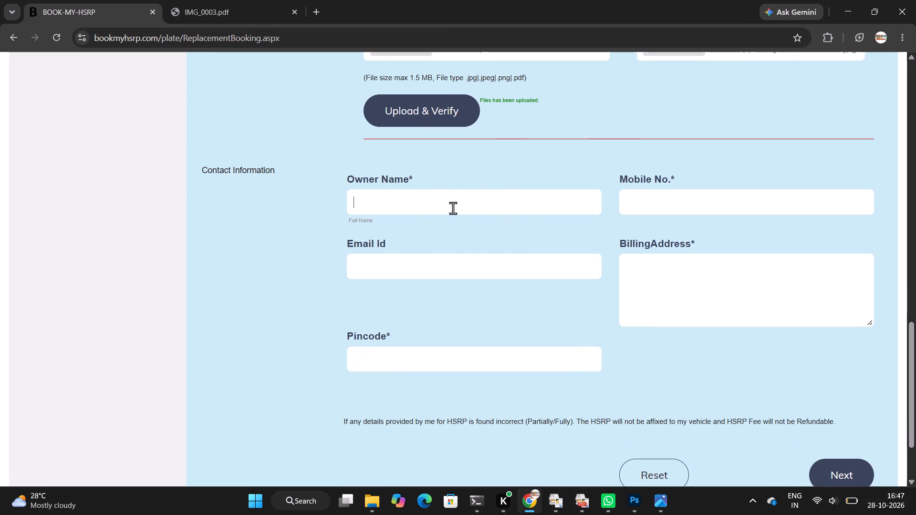
{"action": "key", "text": "super+v"}
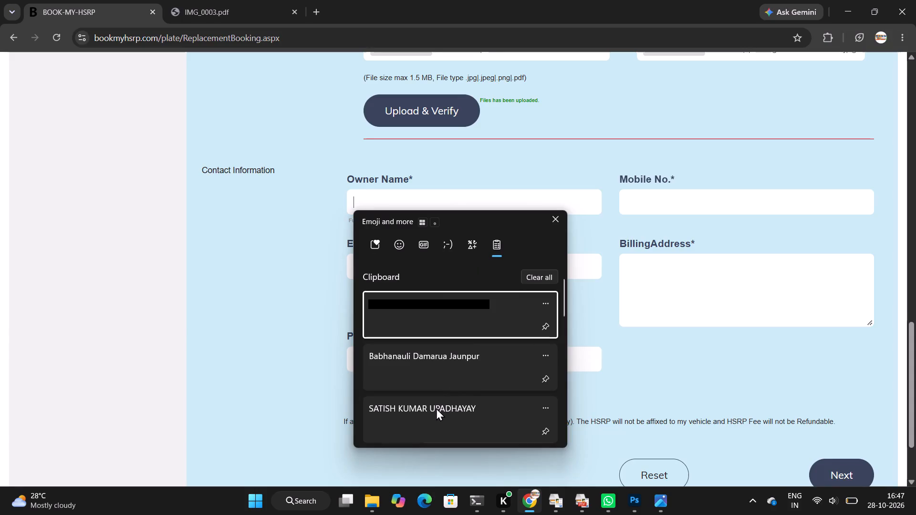
{"action": "left_click", "coordinate": [436, 408]}
{"action": "key", "text": "ctrl+v"}
{"action": "left_click", "coordinate": [640, 209]}
{"action": "key", "text": "super+v"}
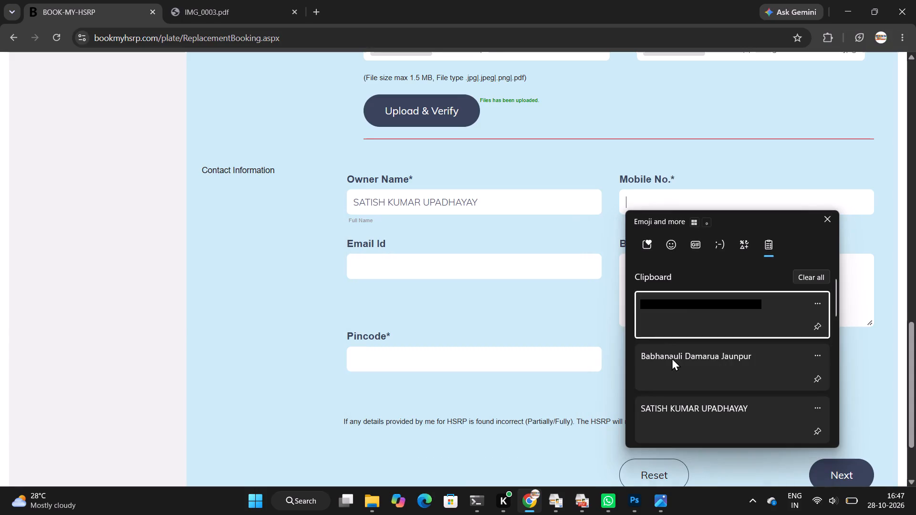
{"action": "scroll", "coordinate": [677, 353], "scroll_direction": "down", "scroll_amount": 2}
{"action": "left_click", "coordinate": [699, 417]}
{"action": "key", "text": "ctrl+v"}
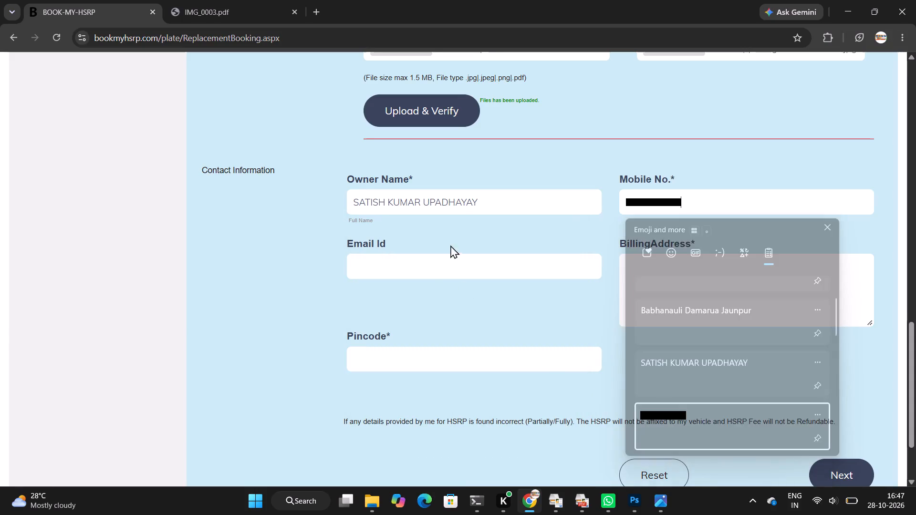
Fill in the Email Id of the contact information with the email copied earlier.
{"action": "left_click", "coordinate": [424, 251]}
{"action": "left_click", "coordinate": [431, 269]}
{"action": "key", "text": "super+v"}
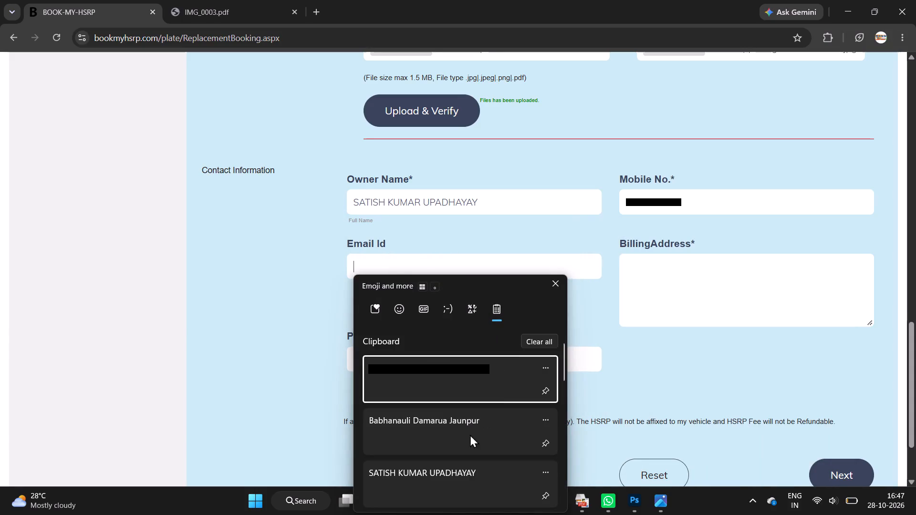
{"action": "left_click", "coordinate": [449, 377]}
{"action": "key", "text": "ctrl+v"}
Fill in the owner's previously copied billing address and the pincode in the contact information.
{"action": "left_click", "coordinate": [705, 276]}
{"action": "key", "text": "super+v"}
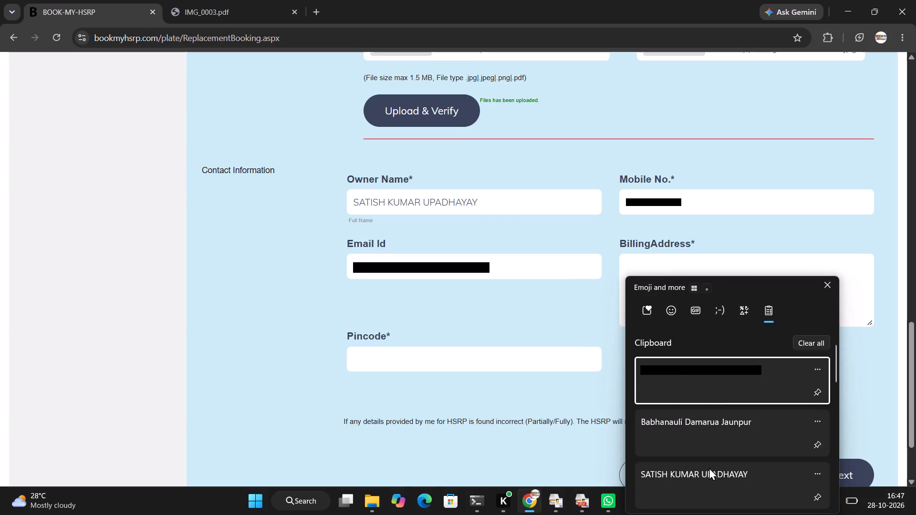
{"action": "left_click", "coordinate": [698, 445]}
{"action": "key", "text": "ctrl+v"}
{"action": "left_click", "coordinate": [404, 378]}
{"action": "left_click", "coordinate": [406, 355]}
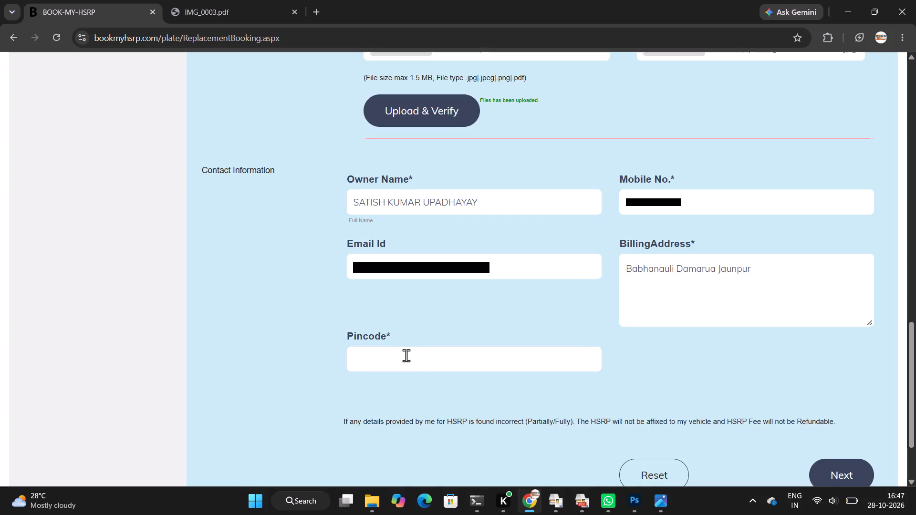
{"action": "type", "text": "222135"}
Submit the completed booking details form and decline saving the address in the browser.
{"action": "scroll", "coordinate": [450, 354], "scroll_direction": "down", "scroll_amount": 2}
{"action": "left_click", "coordinate": [843, 383]}
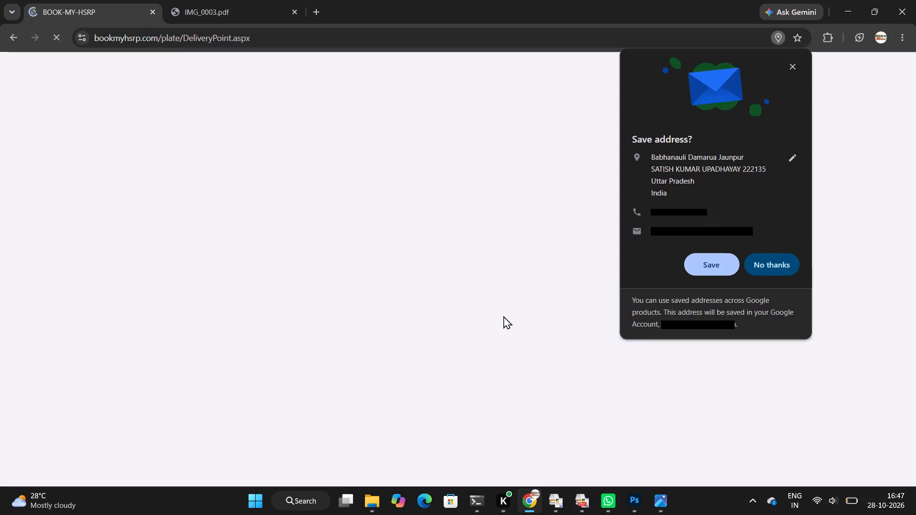
{"action": "left_click", "coordinate": [768, 264]}
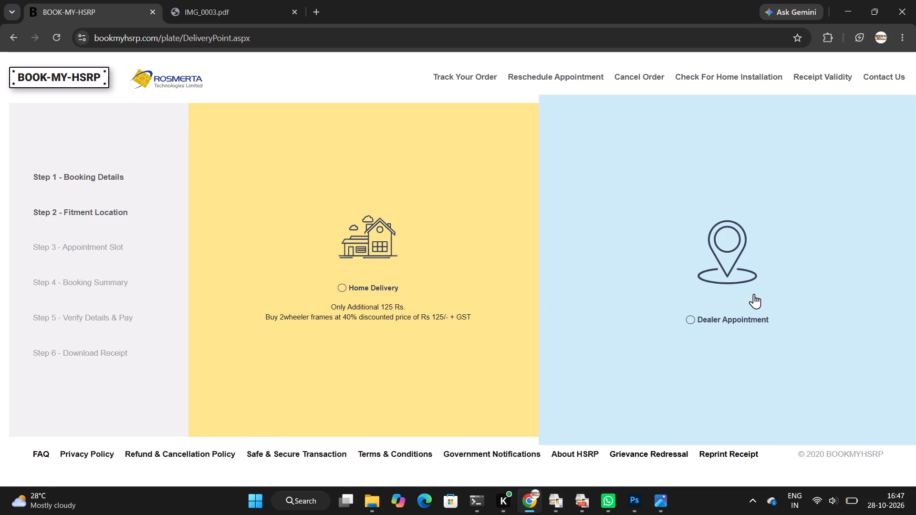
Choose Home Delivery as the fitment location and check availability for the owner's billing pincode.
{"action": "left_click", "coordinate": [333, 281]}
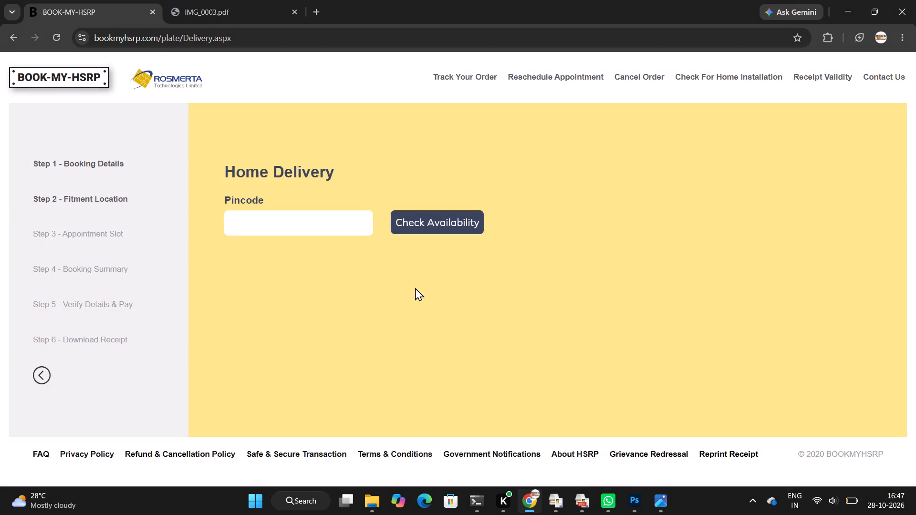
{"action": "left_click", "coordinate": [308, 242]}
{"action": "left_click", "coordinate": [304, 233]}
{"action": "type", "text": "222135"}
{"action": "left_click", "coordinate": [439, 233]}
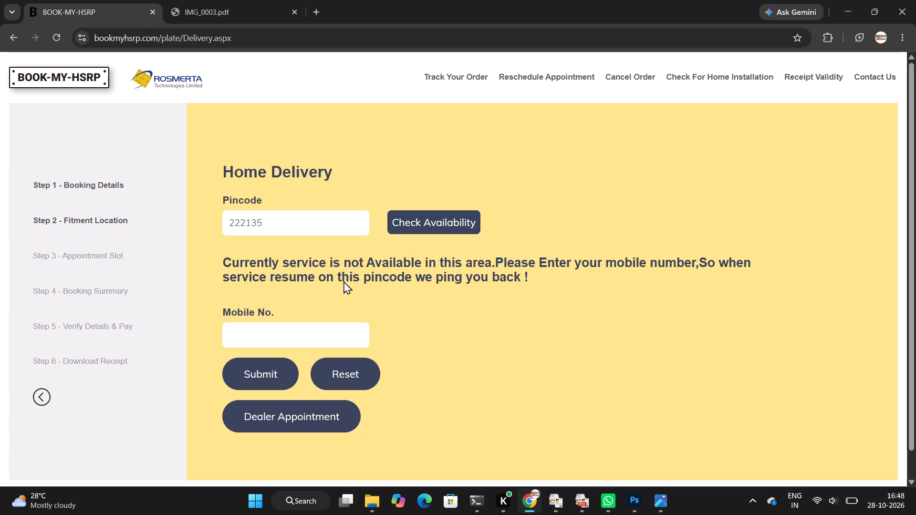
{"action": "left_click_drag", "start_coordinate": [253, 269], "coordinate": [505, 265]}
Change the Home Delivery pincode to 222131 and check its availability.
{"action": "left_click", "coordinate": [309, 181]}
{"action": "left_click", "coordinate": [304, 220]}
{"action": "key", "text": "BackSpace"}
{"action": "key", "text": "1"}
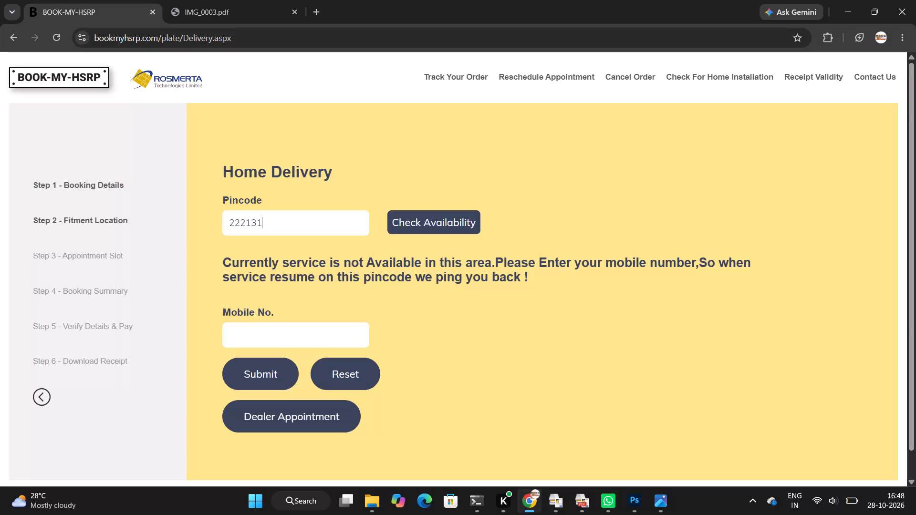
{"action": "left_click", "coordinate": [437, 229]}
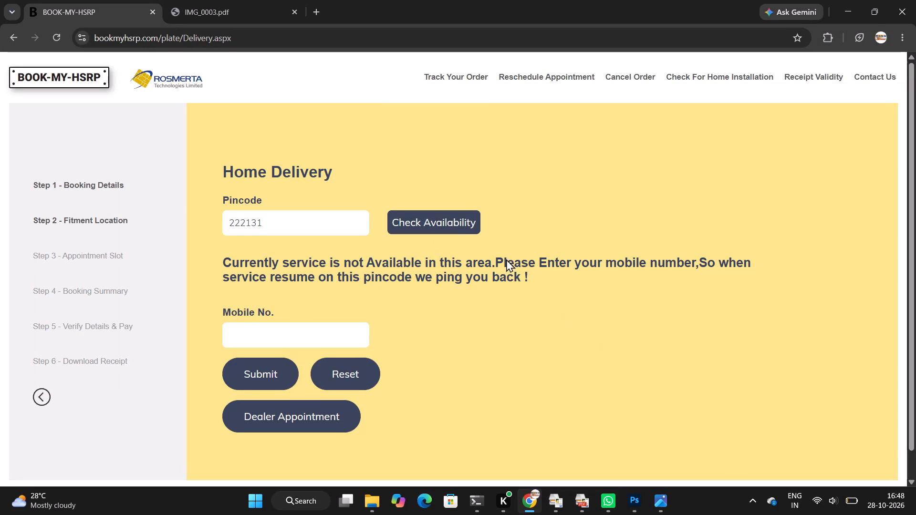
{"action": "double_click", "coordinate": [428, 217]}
Switch to Dealer Appointment and search the Uttar Pradesh dealers for pincodes containing 222.
{"action": "left_click", "coordinate": [296, 405]}
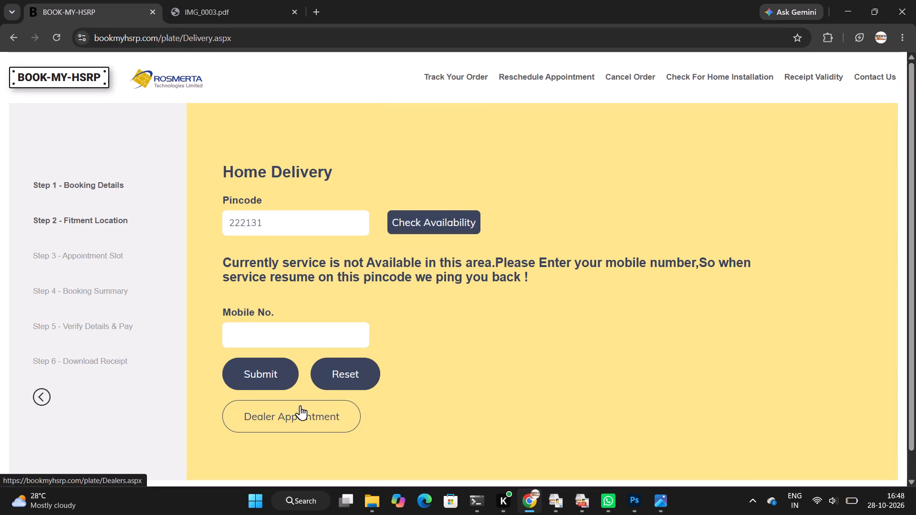
{"action": "left_click", "coordinate": [321, 424]}
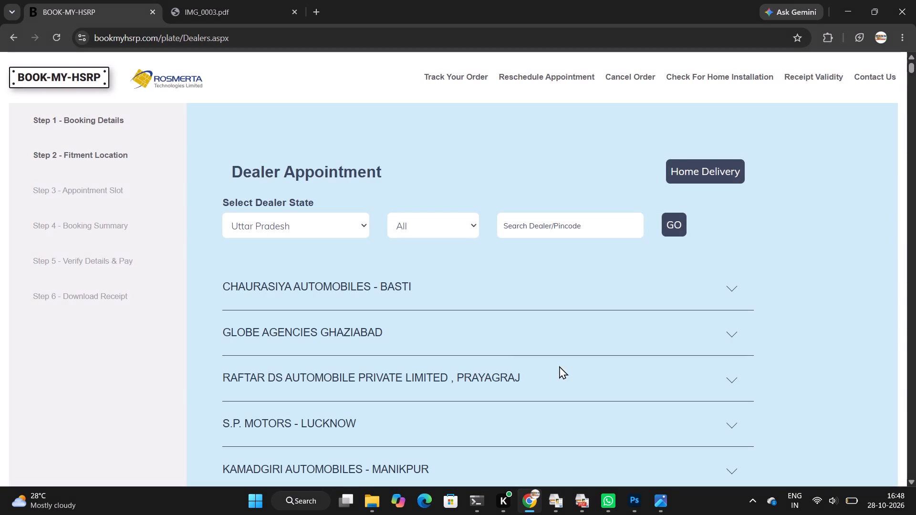
{"action": "left_click", "coordinate": [580, 224]}
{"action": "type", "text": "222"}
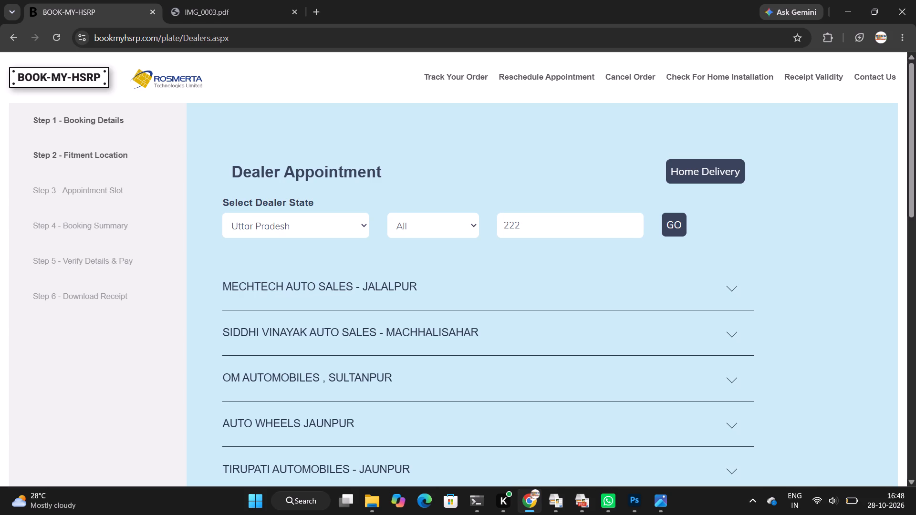
Review the Siddhi Vinayak Auto Sales details and confirm Tirupati Automobiles - Jaunpur in Pratapganj Sikrara as the fitment dealer.
{"action": "left_click", "coordinate": [435, 336]}
{"action": "scroll", "coordinate": [501, 329], "scroll_direction": "down", "scroll_amount": 1}
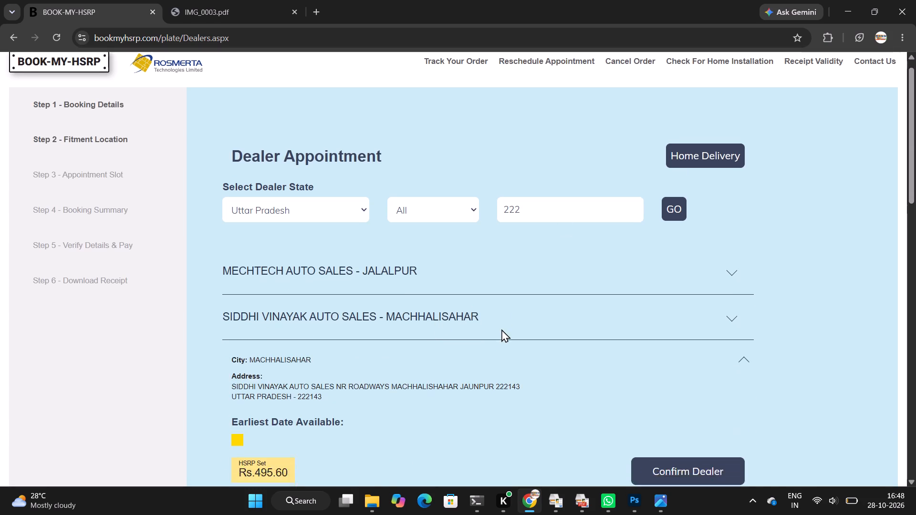
{"action": "scroll", "coordinate": [339, 334], "scroll_direction": "down", "scroll_amount": 1}
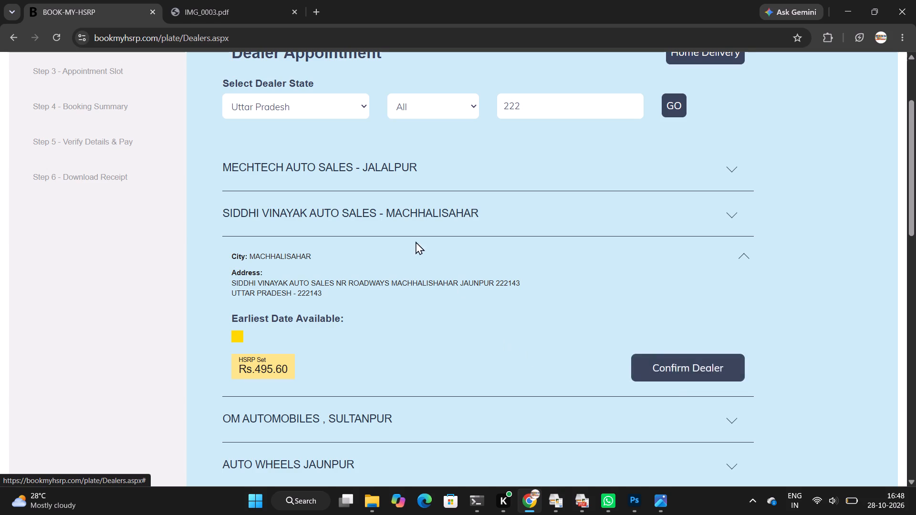
{"action": "scroll", "coordinate": [415, 241], "scroll_direction": "down", "scroll_amount": 2}
{"action": "scroll", "coordinate": [426, 279], "scroll_direction": "down", "scroll_amount": 1}
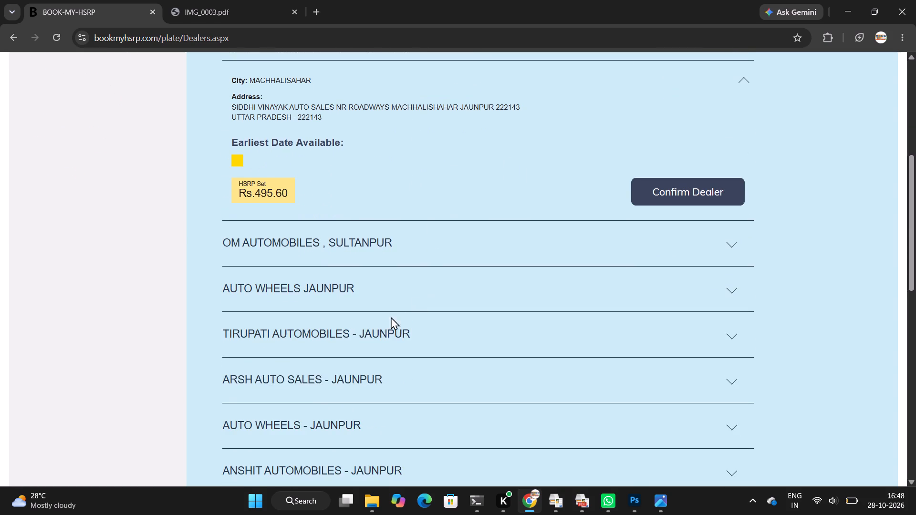
{"action": "left_click", "coordinate": [378, 326]}
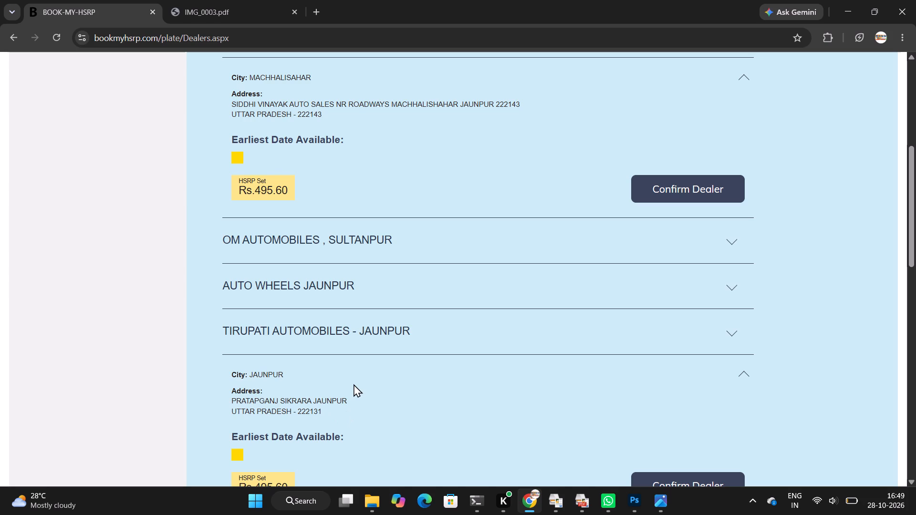
{"action": "scroll", "coordinate": [354, 384], "scroll_direction": "down", "scroll_amount": 3}
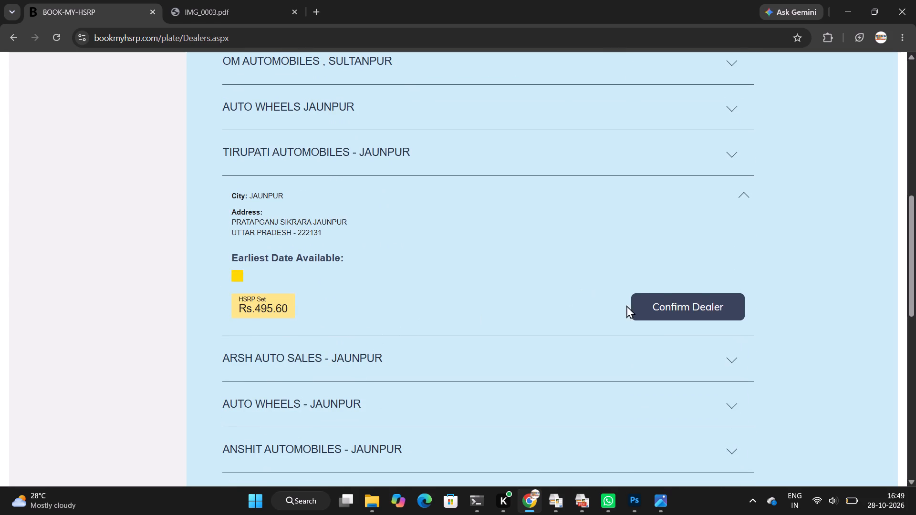
{"action": "left_click", "coordinate": [651, 315]}
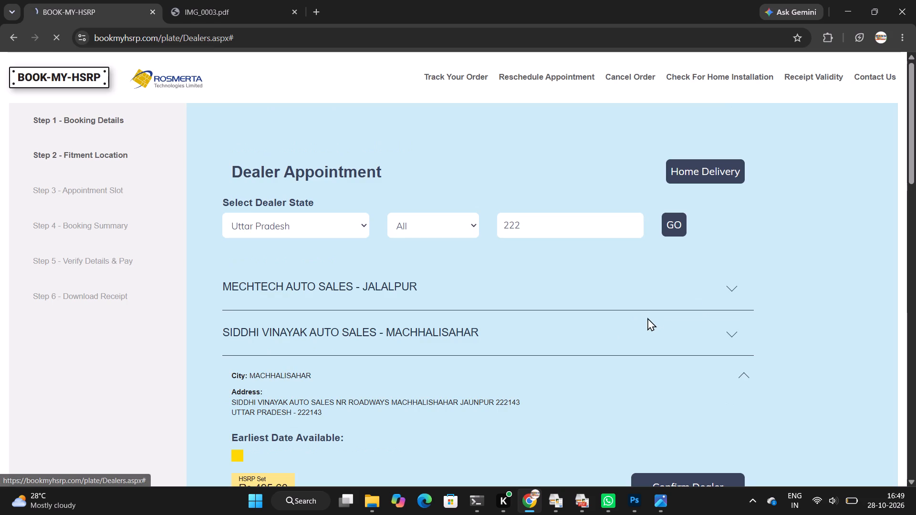
Select the 12:00 PM-02:00 PM slot on 16 November 2026 for the appointment and proceed with it.
{"action": "scroll", "coordinate": [436, 342], "scroll_direction": "down", "scroll_amount": 1}
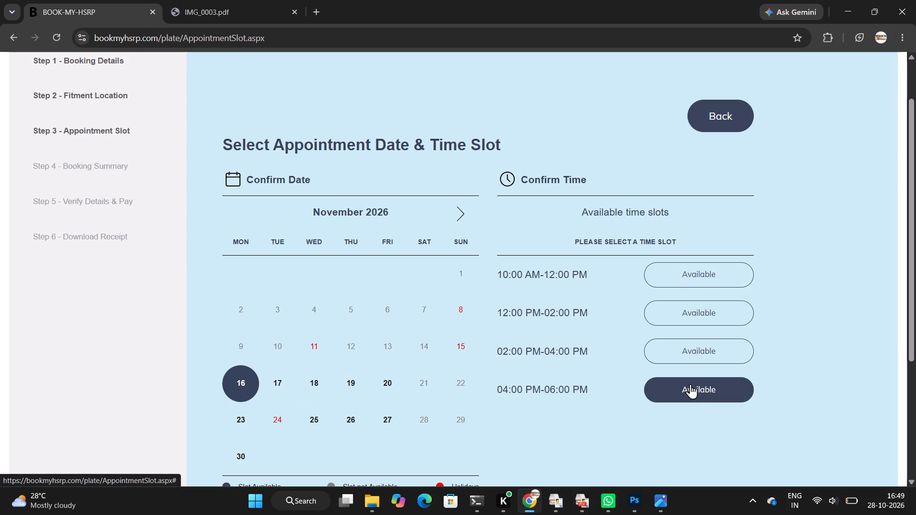
{"action": "left_click", "coordinate": [701, 325]}
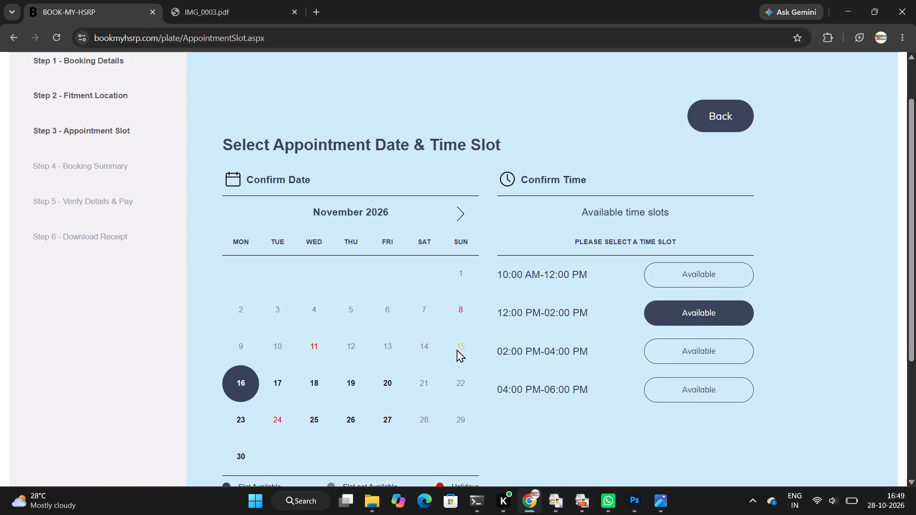
{"action": "left_click", "coordinate": [457, 349]}
{"action": "left_click", "coordinate": [451, 349]}
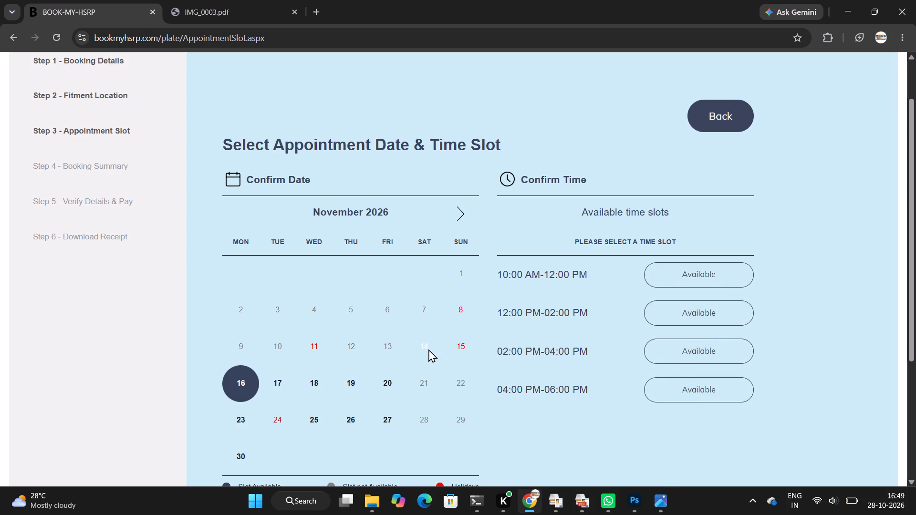
{"action": "triple_click", "coordinate": [421, 343]}
{"action": "left_click", "coordinate": [692, 323]}
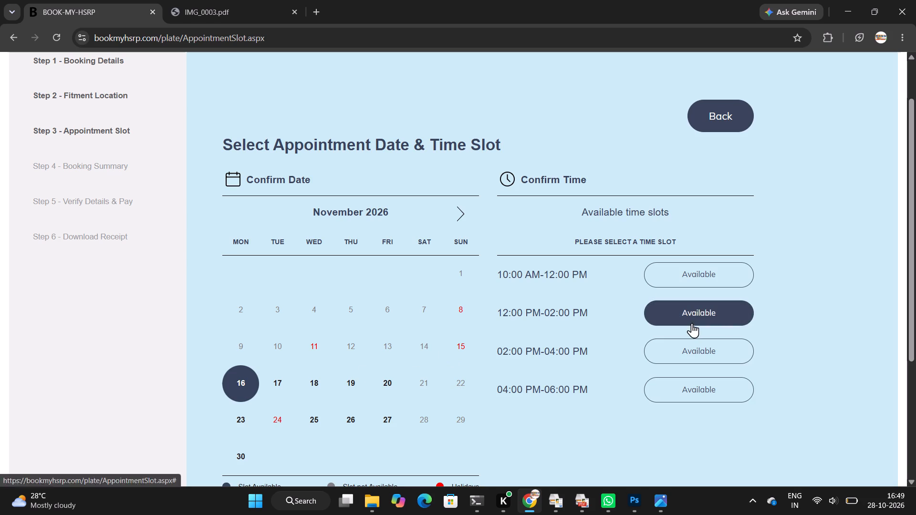
{"action": "scroll", "coordinate": [613, 415], "scroll_direction": "down", "scroll_amount": 3}
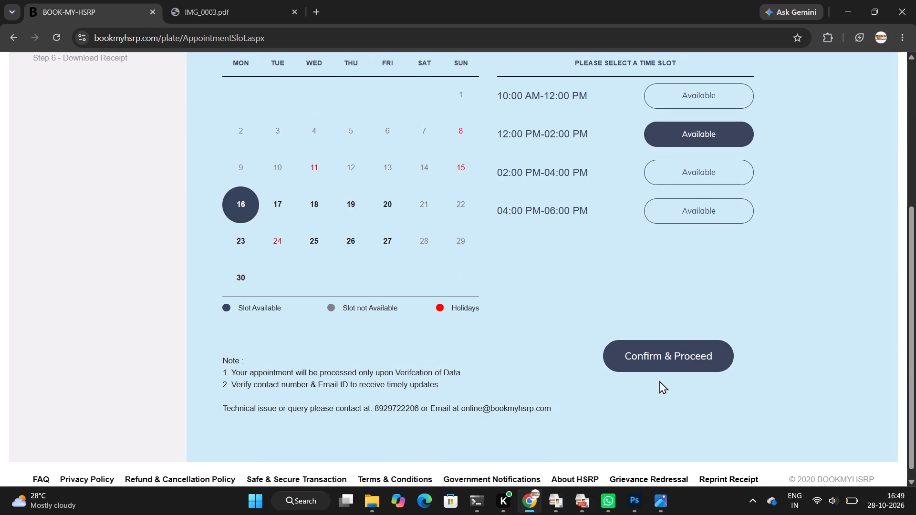
{"action": "left_click", "coordinate": [672, 364]}
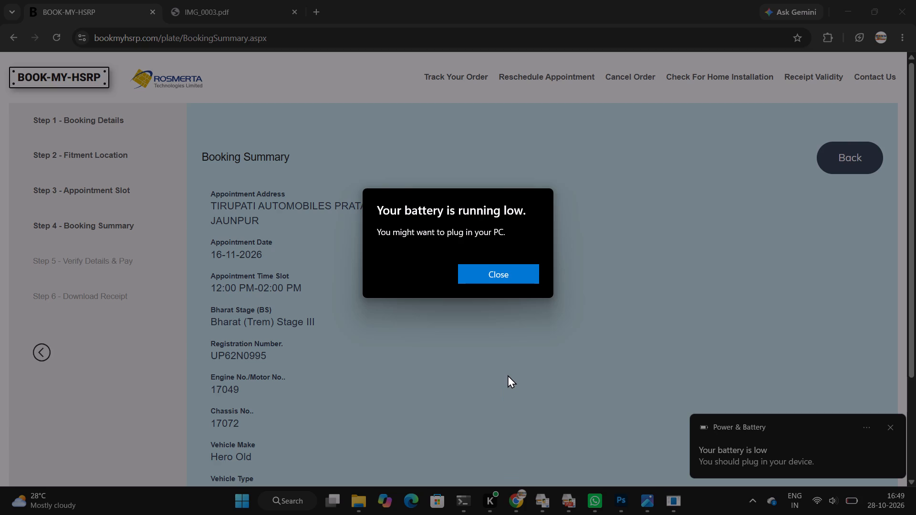
Check the booking summary against the registration certificate image in Photos and confirm the summary.
{"action": "left_click", "coordinate": [480, 267]}
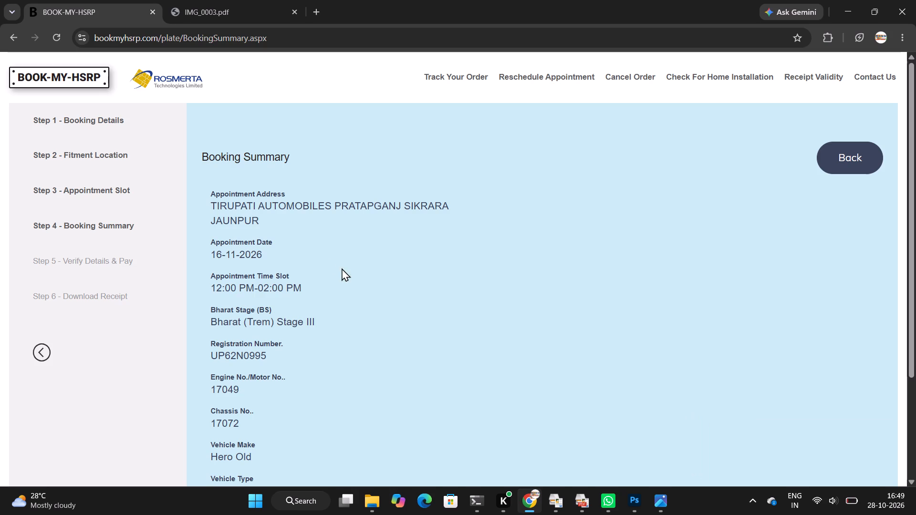
{"action": "scroll", "coordinate": [306, 208], "scroll_direction": "down", "scroll_amount": 1}
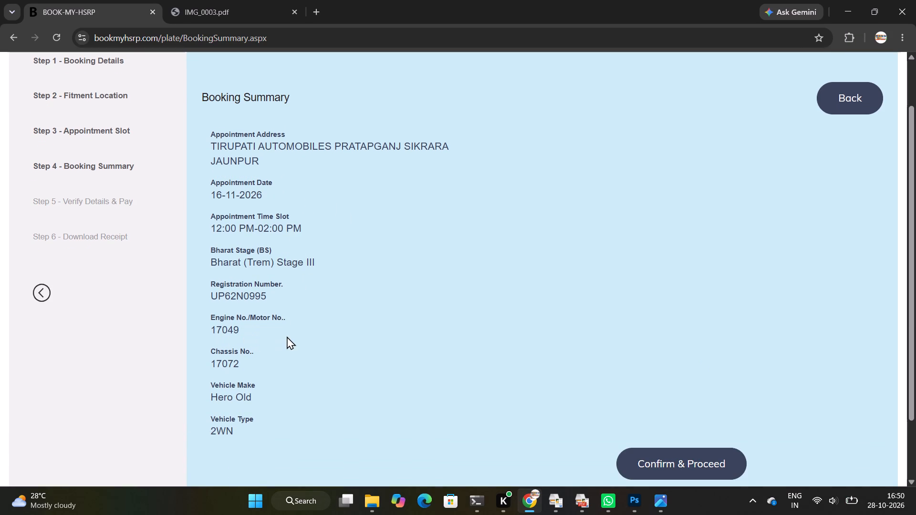
{"action": "left_click", "coordinate": [665, 508]}
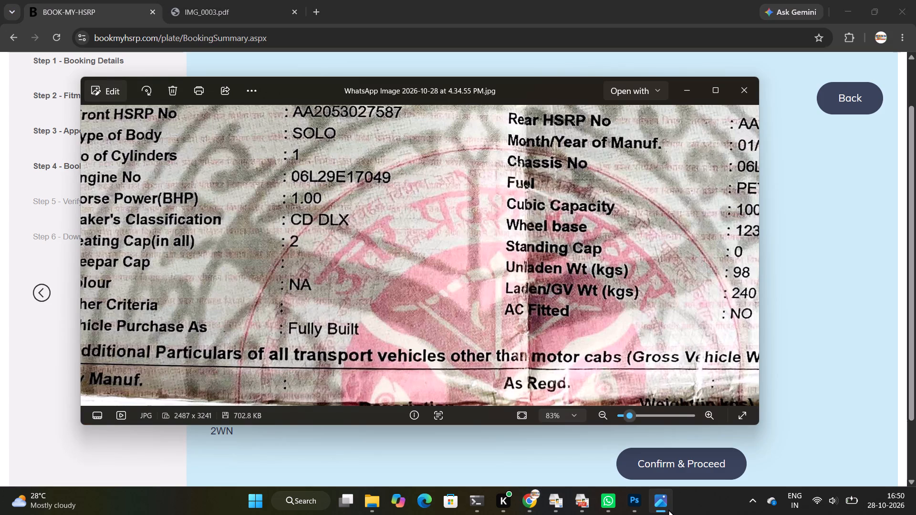
{"action": "left_click", "coordinate": [833, 324]}
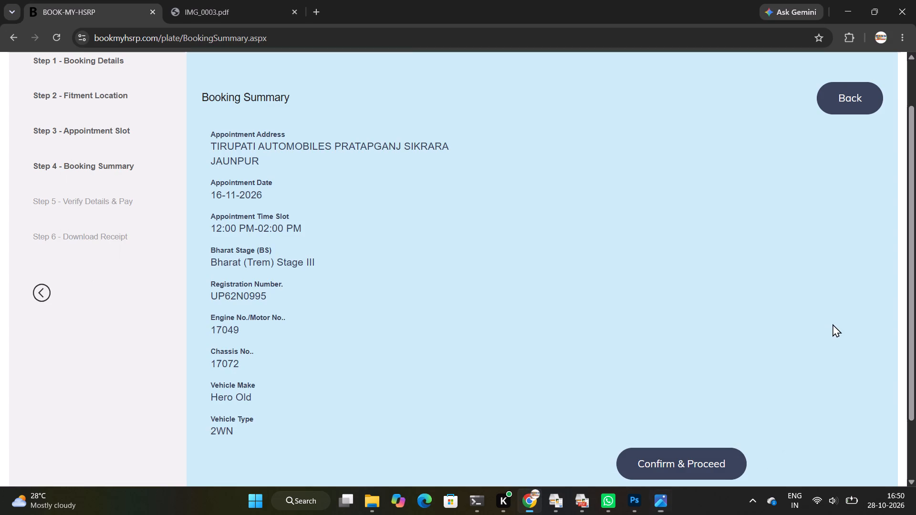
{"action": "left_click", "coordinate": [675, 503]}
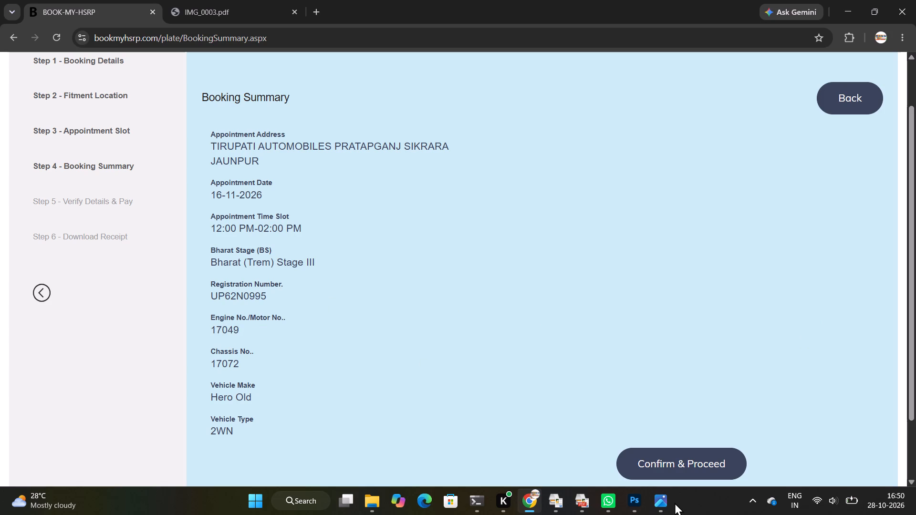
{"action": "left_click", "coordinate": [668, 503]}
{"action": "left_click_drag", "start_coordinate": [543, 223], "coordinate": [340, 224]}
{"action": "left_click", "coordinate": [778, 227]}
{"action": "left_click", "coordinate": [680, 465]}
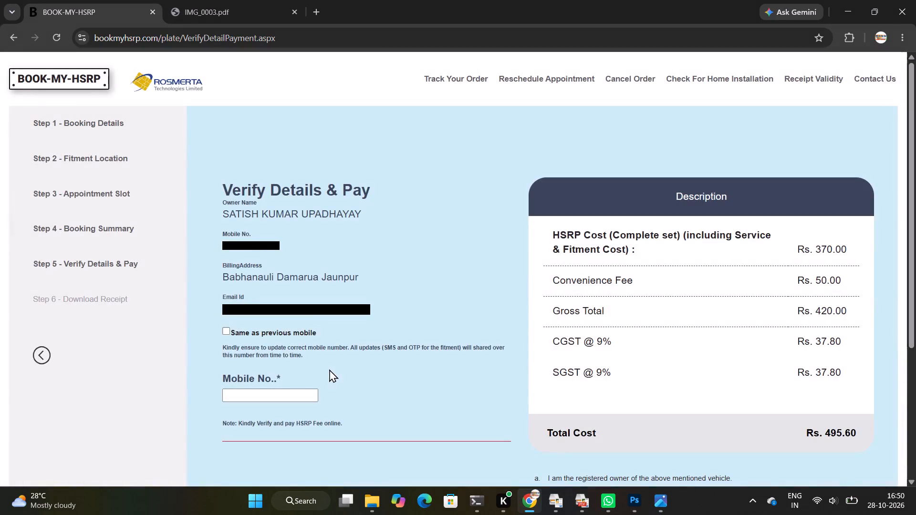
Reuse the previous mobile number for updates, agree to the Terms and Condition, and proceed to online payment.
{"action": "scroll", "coordinate": [545, 350], "scroll_direction": "down", "scroll_amount": 1}
{"action": "left_click", "coordinate": [259, 336]}
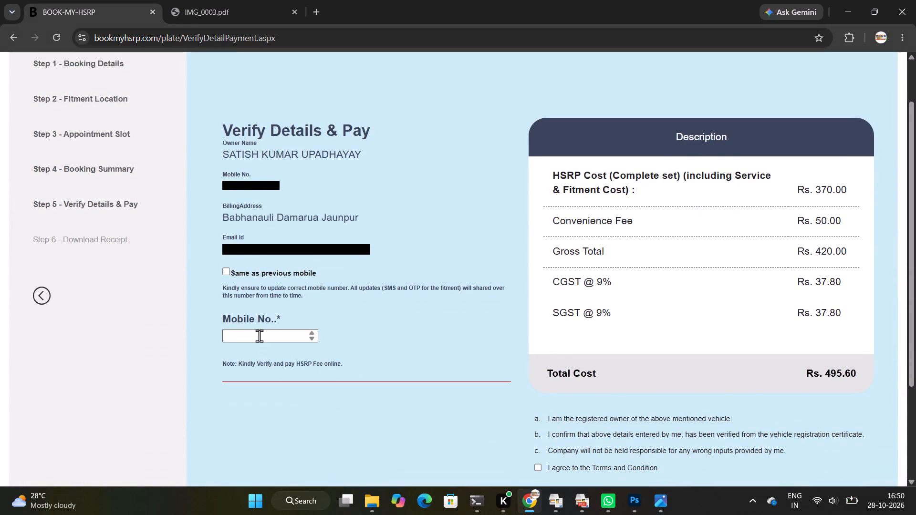
{"action": "left_click", "coordinate": [224, 274]}
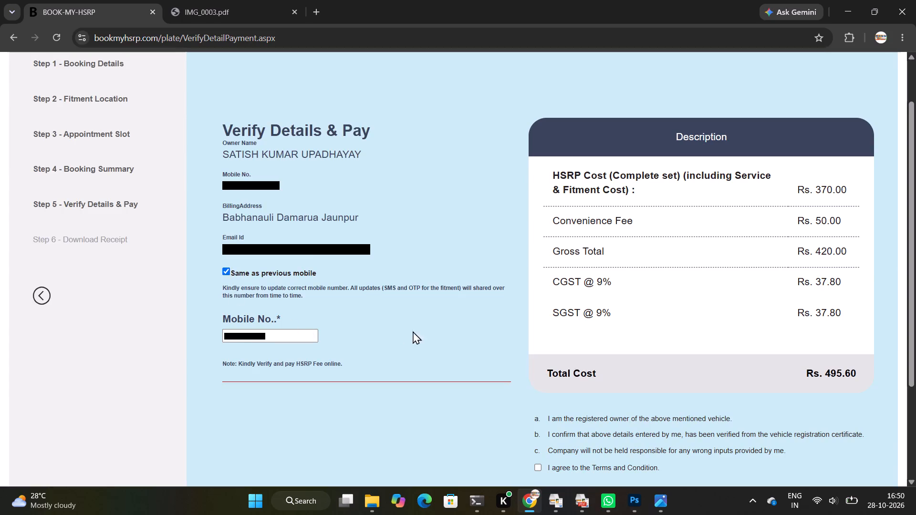
{"action": "scroll", "coordinate": [418, 333], "scroll_direction": "down", "scroll_amount": 3}
{"action": "left_click", "coordinate": [545, 333]}
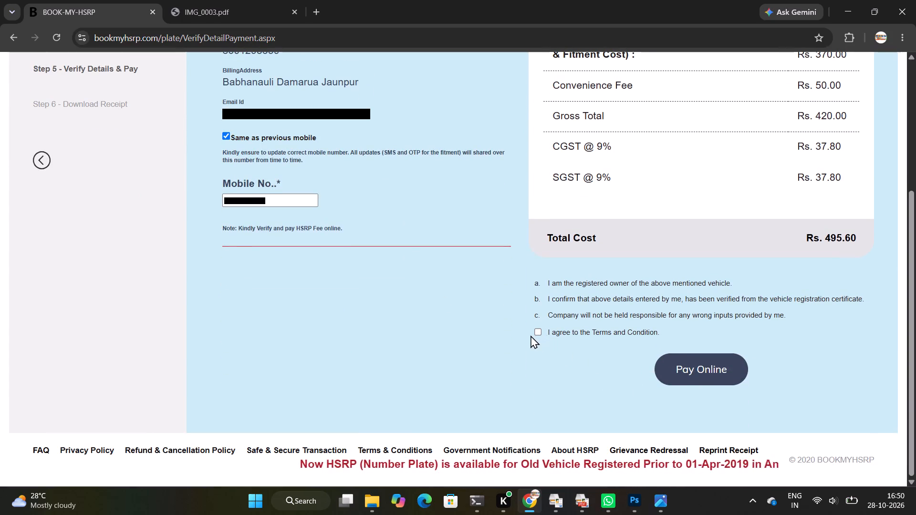
{"action": "left_click", "coordinate": [531, 335]}
{"action": "left_click", "coordinate": [538, 333]}
{"action": "left_click", "coordinate": [702, 364]}
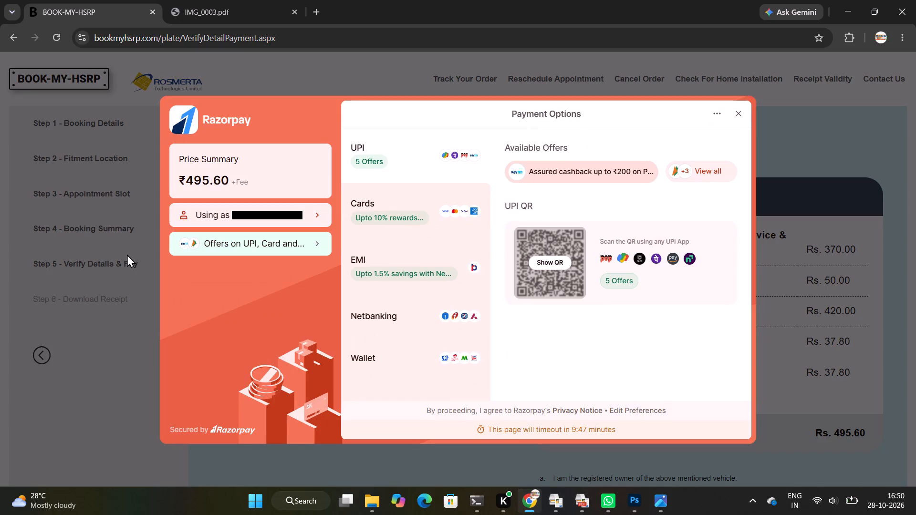
Pay the Rs. 495.60 HSRP fee through Razorpay using the UPI QR code.
{"action": "left_click", "coordinate": [541, 266]}
{"action": "left_click", "coordinate": [554, 421]}
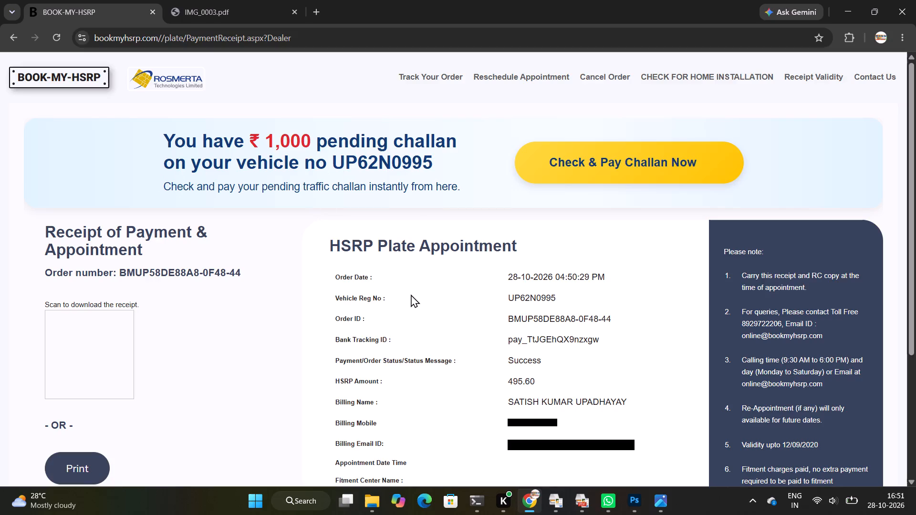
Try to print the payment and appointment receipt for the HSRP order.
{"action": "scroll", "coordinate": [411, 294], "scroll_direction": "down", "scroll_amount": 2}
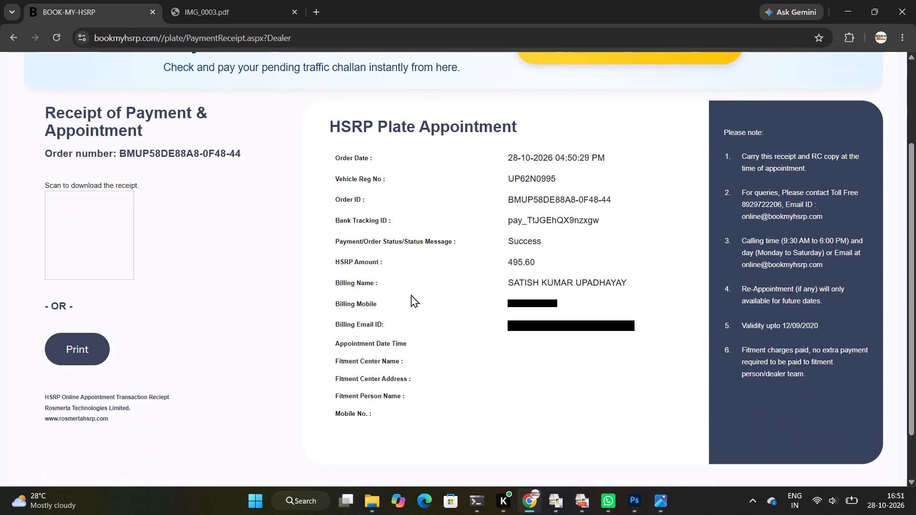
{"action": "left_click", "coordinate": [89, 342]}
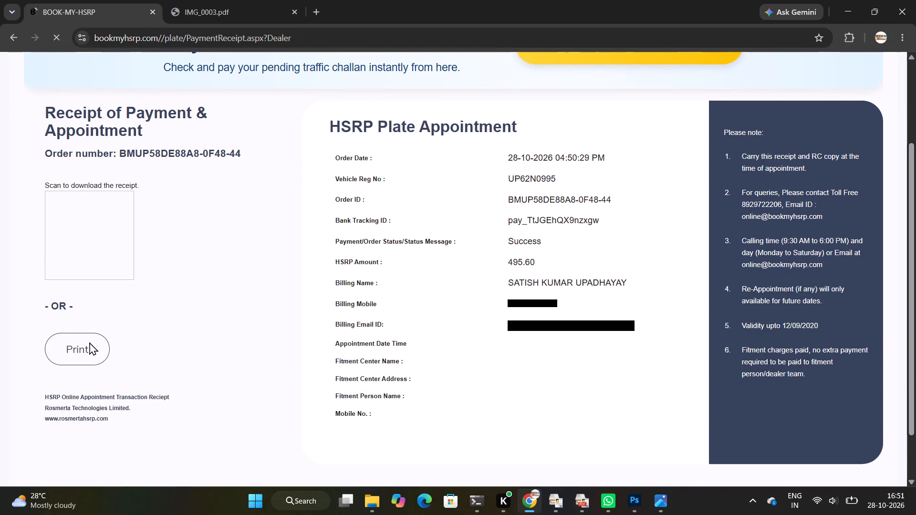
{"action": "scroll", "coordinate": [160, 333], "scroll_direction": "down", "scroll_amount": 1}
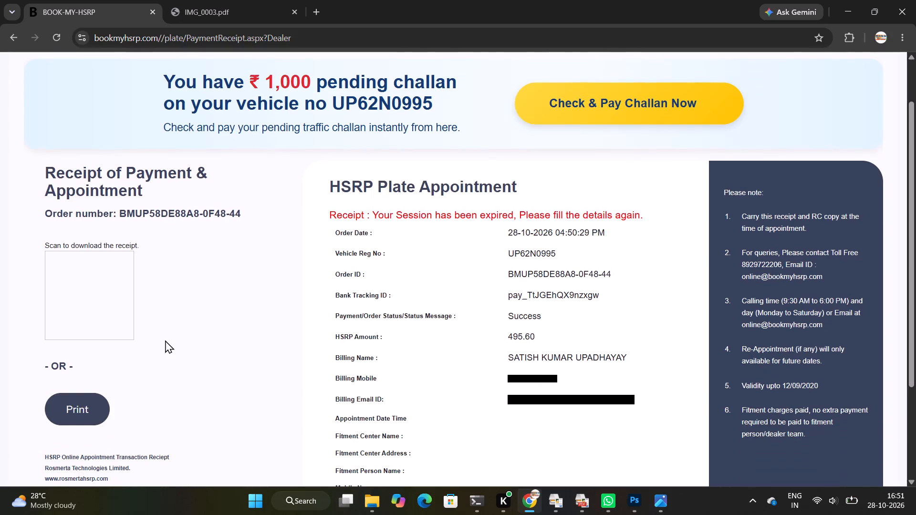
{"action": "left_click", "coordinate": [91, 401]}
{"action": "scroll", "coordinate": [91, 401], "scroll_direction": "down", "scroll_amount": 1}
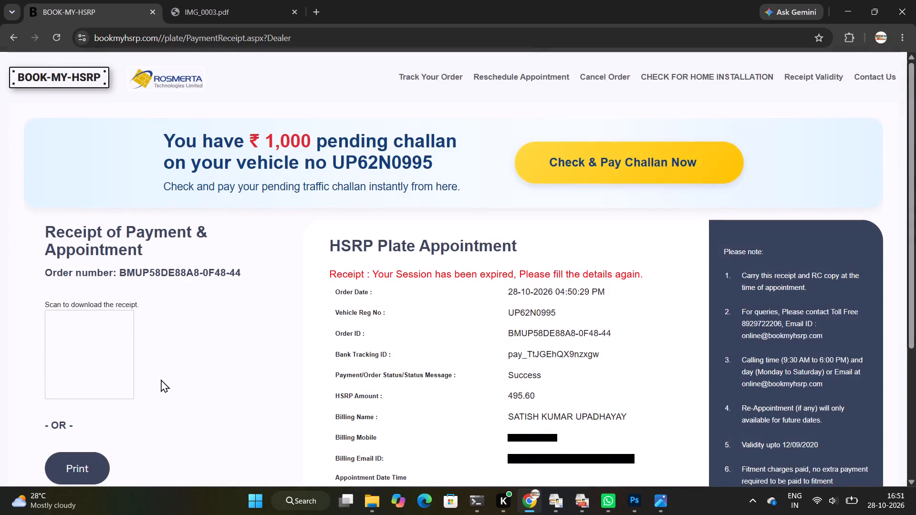
Capture a screenshot of the HSRP plate appointment receipt showing the order and payment details.
{"action": "scroll", "coordinate": [253, 338], "scroll_direction": "down", "scroll_amount": 2}
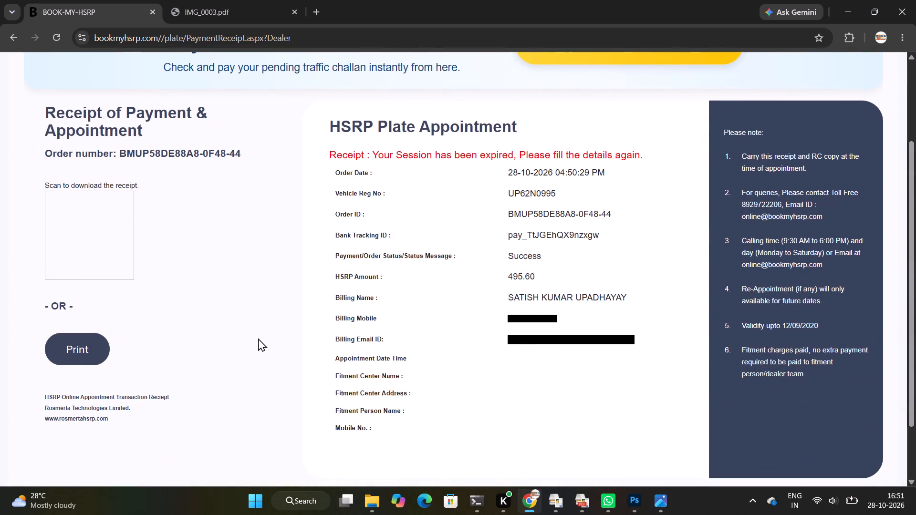
{"action": "key", "text": "super+Print"}
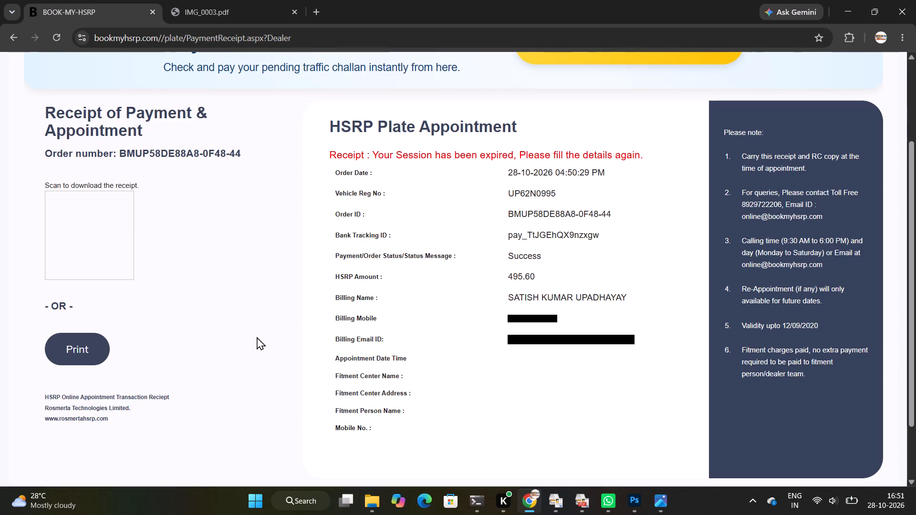
Open the receipt page's pending challan check for the motorcycle and return to the receipt while it loads.
{"action": "scroll", "coordinate": [257, 337], "scroll_direction": "up", "scroll_amount": 3}
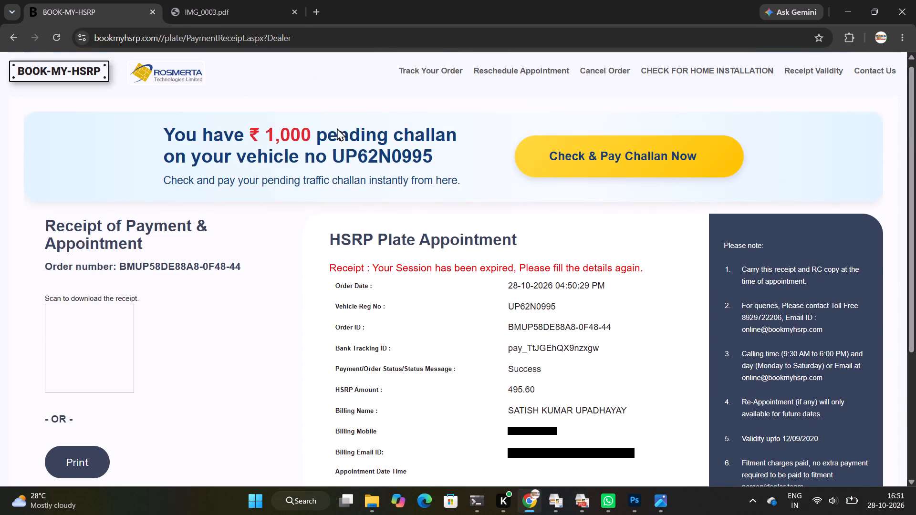
{"action": "left_click", "coordinate": [655, 154]}
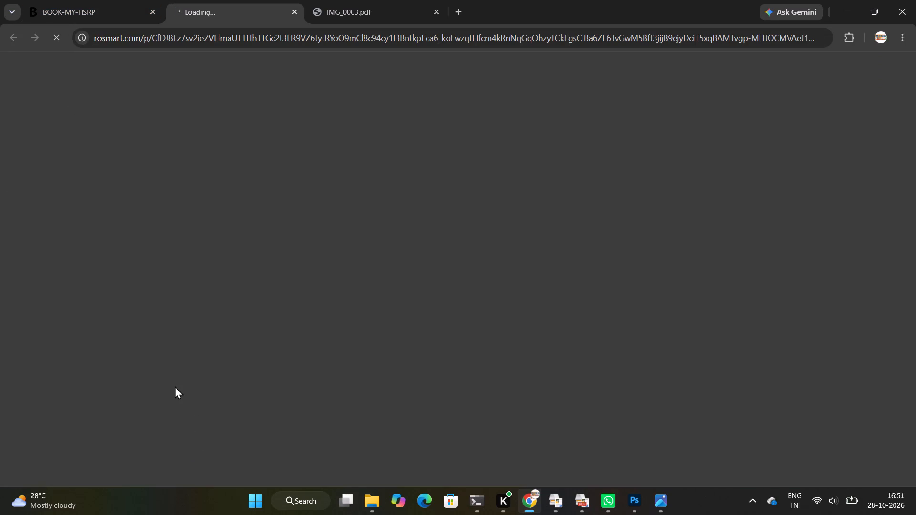
{"action": "left_click", "coordinate": [104, 0]}
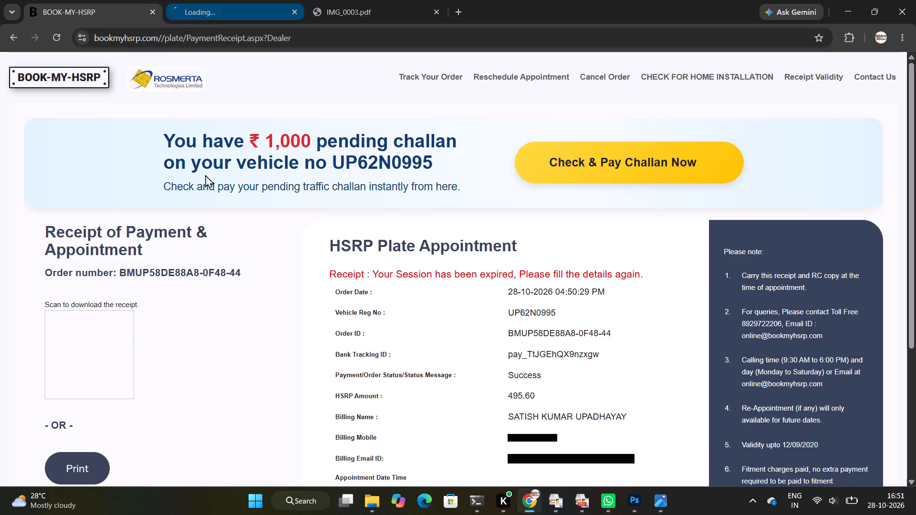
{"action": "double_click", "coordinate": [135, 266]}
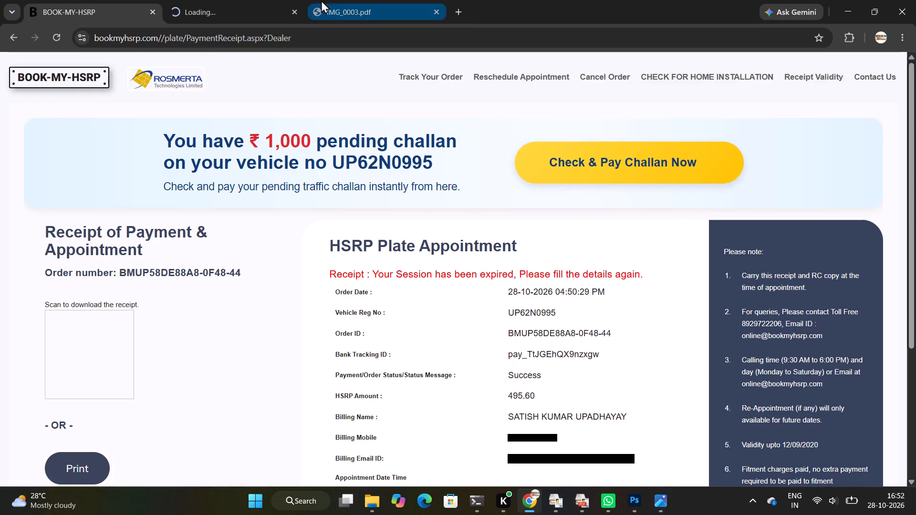
Search Google for "challan check" in a new tab and open Parivahan's Check Pending Challan Status page.
{"action": "left_click", "coordinate": [448, 11]}
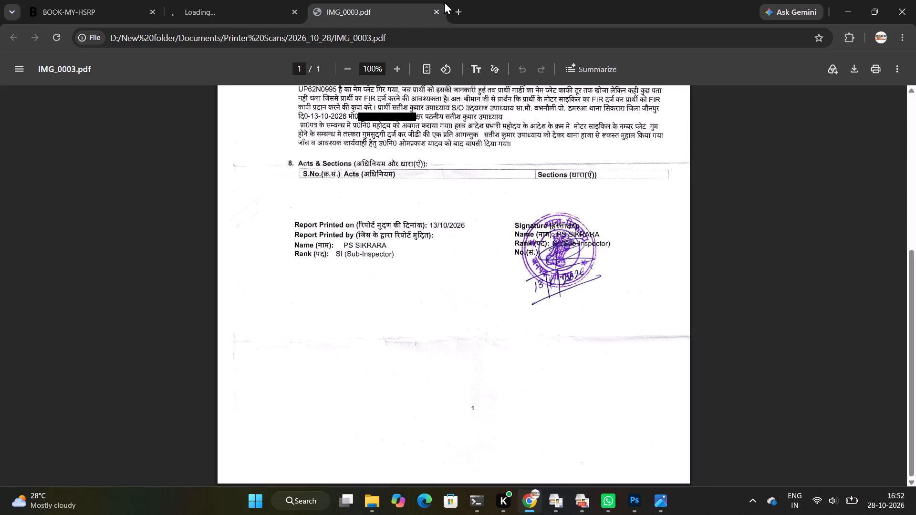
{"action": "left_click", "coordinate": [471, 5]}
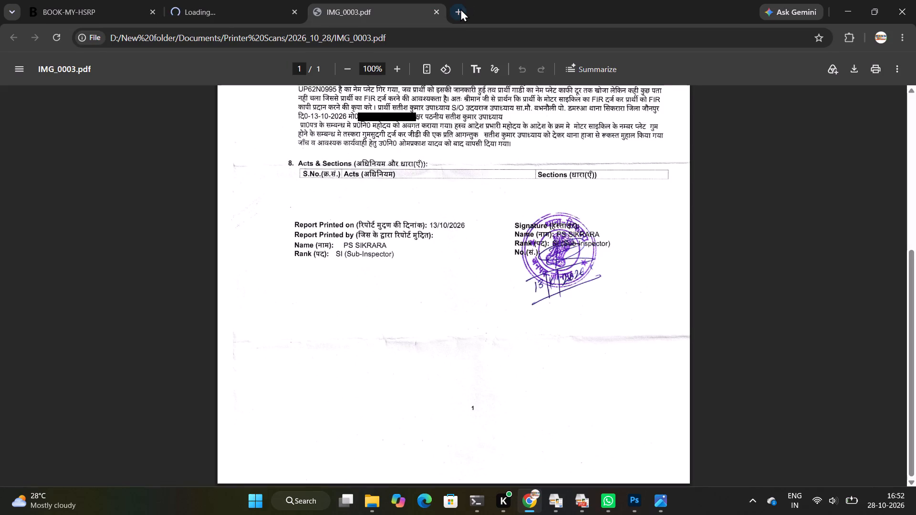
{"action": "left_click", "coordinate": [460, 9]}
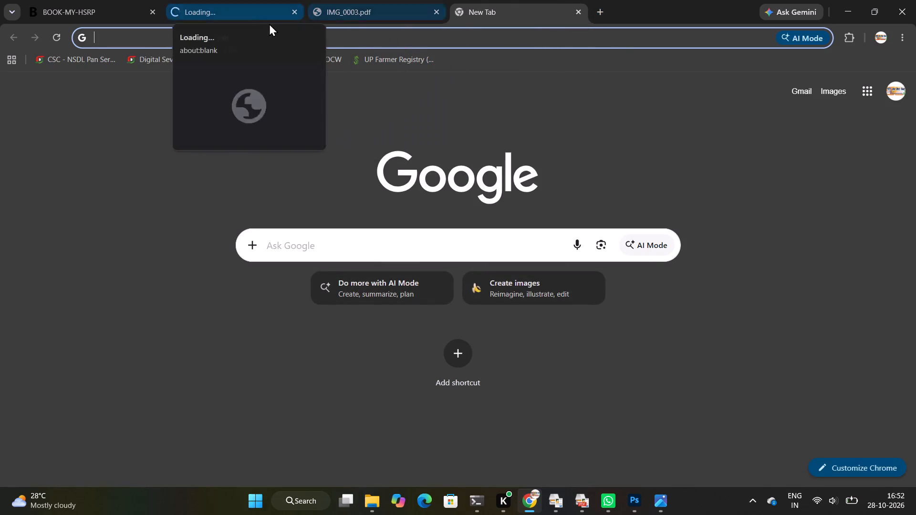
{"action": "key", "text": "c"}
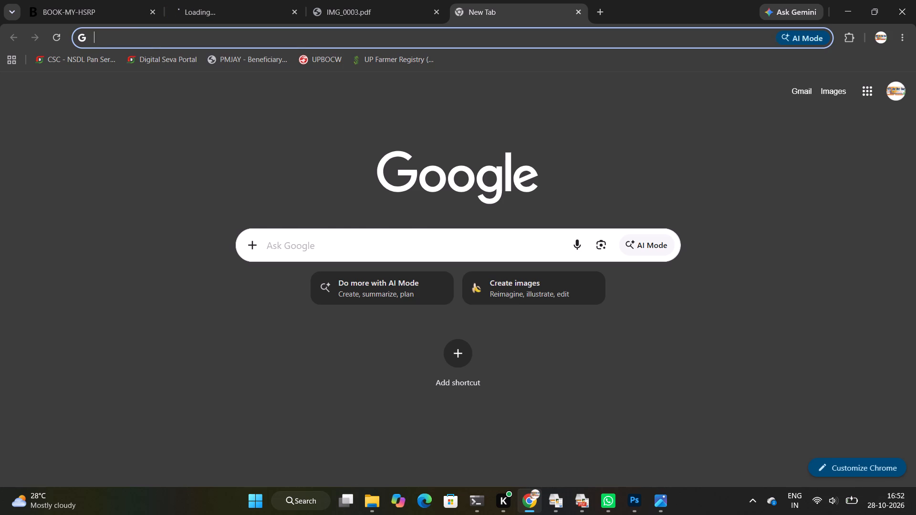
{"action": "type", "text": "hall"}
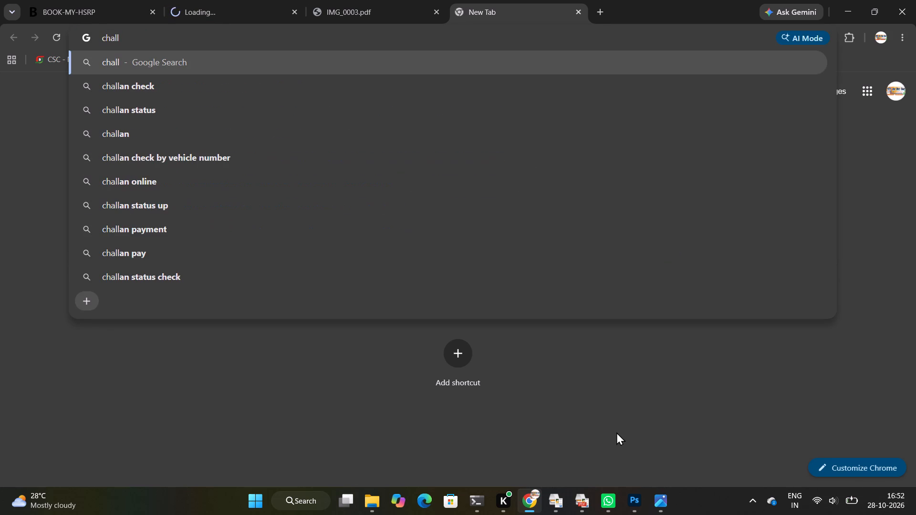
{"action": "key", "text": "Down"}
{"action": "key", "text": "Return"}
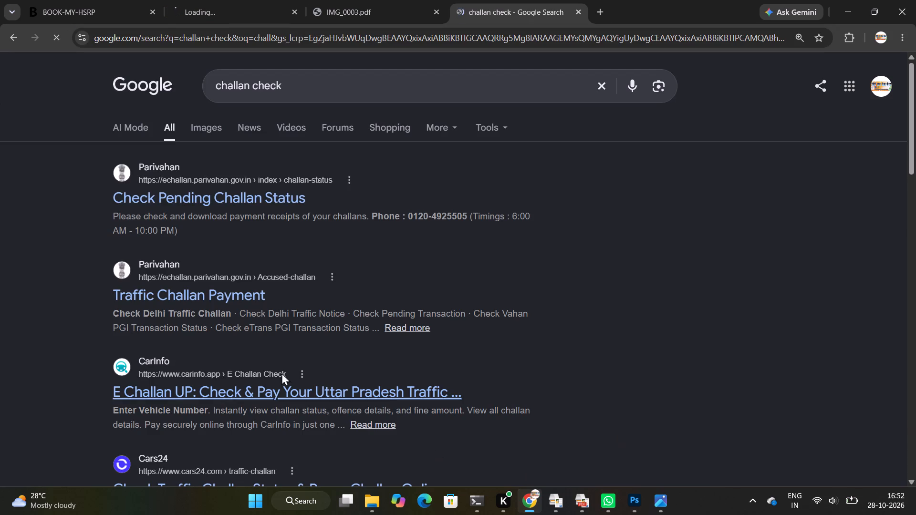
{"action": "left_click", "coordinate": [230, 203]}
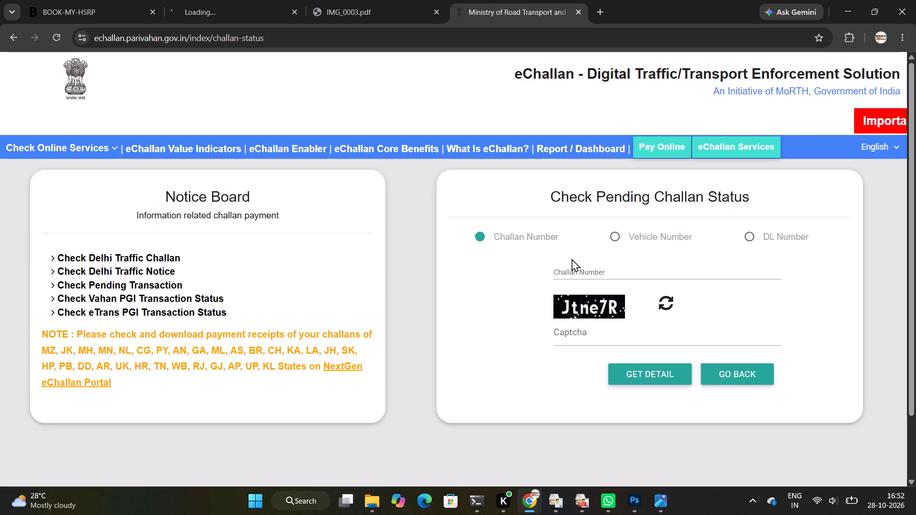
Try to look up pending challans by the motorcycle's vehicle number and captcha, leaving the registration date empty.
{"action": "left_click", "coordinate": [668, 237]}
{"action": "left_click", "coordinate": [632, 260]}
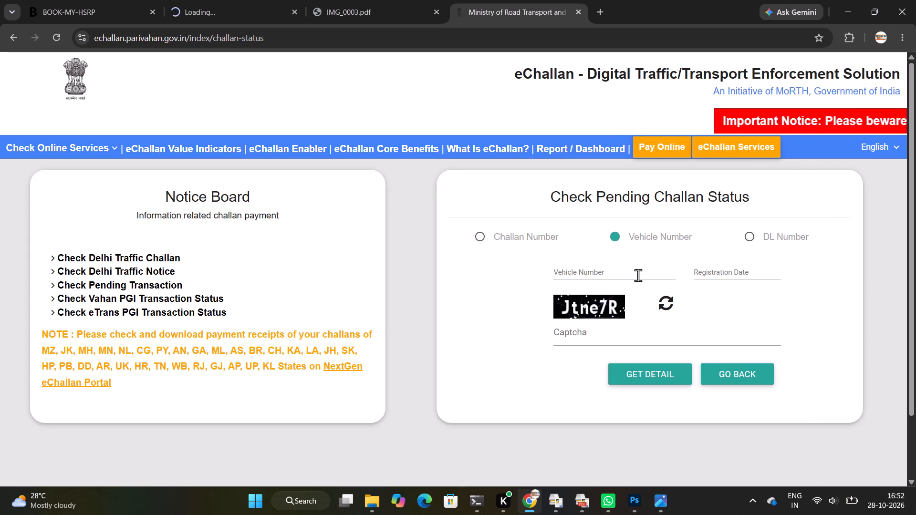
{"action": "left_click", "coordinate": [593, 272]}
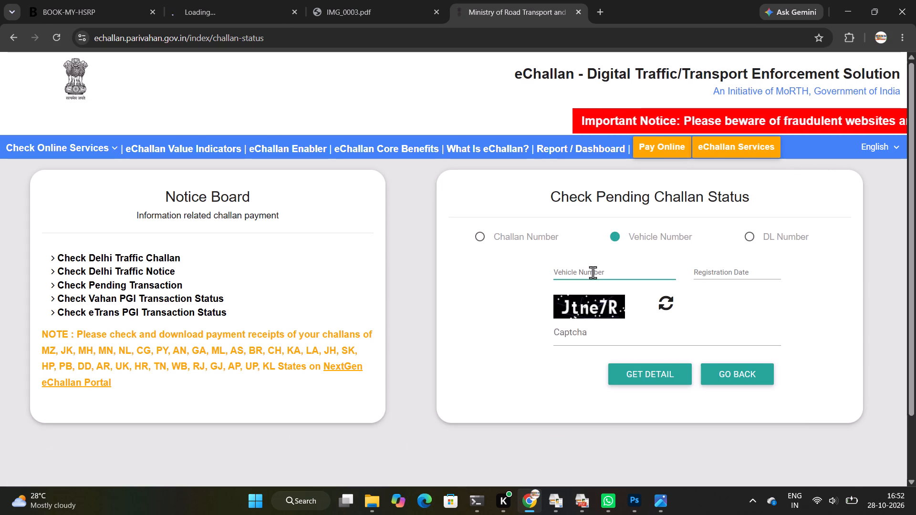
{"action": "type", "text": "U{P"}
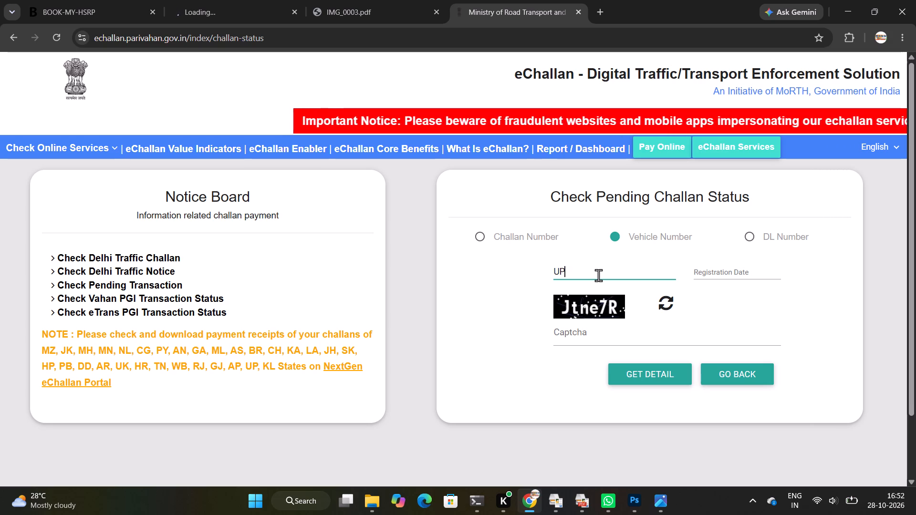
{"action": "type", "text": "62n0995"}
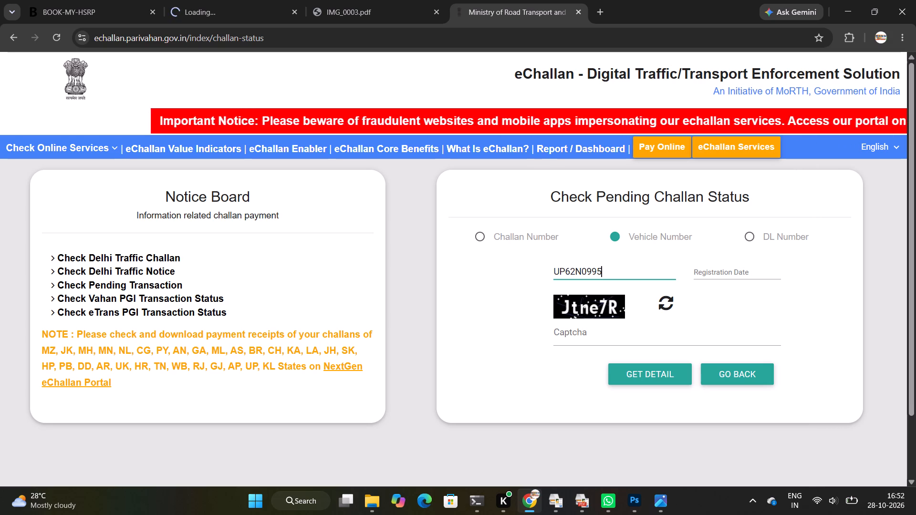
{"action": "left_click", "coordinate": [575, 335]}
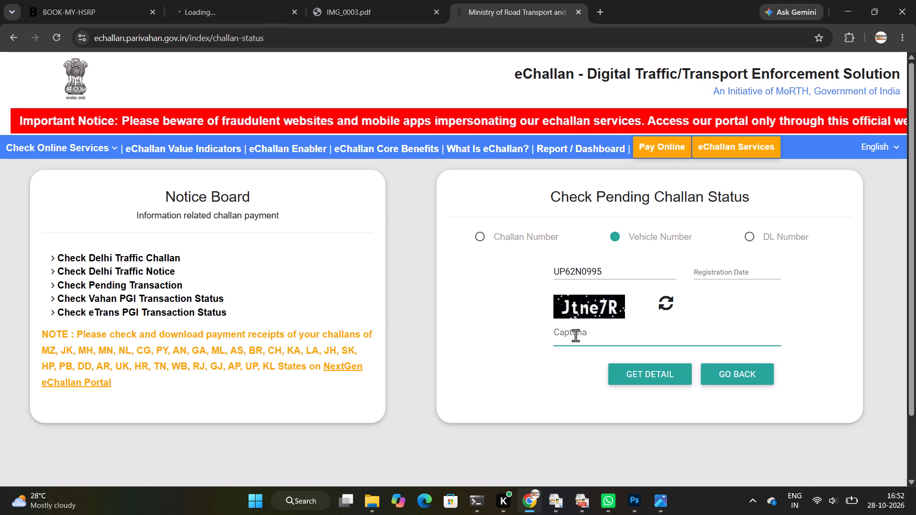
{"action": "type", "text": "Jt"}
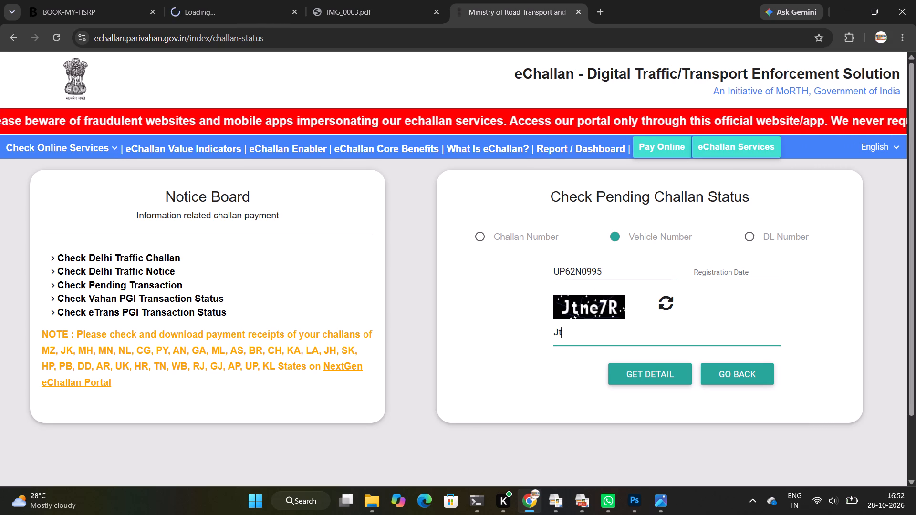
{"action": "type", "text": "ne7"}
{"action": "scroll", "coordinate": [575, 335], "scroll_direction": "up", "scroll_amount": 1, "text": "shift"}
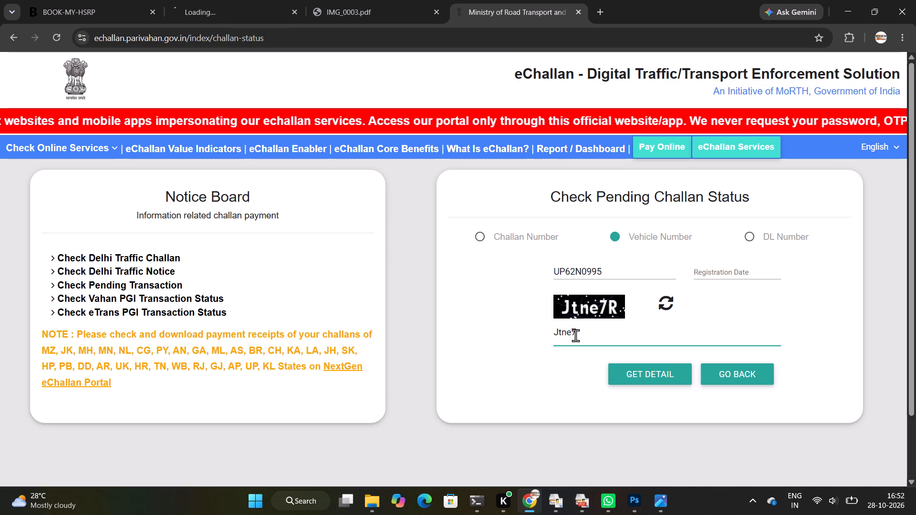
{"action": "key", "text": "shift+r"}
{"action": "left_click", "coordinate": [684, 378]}
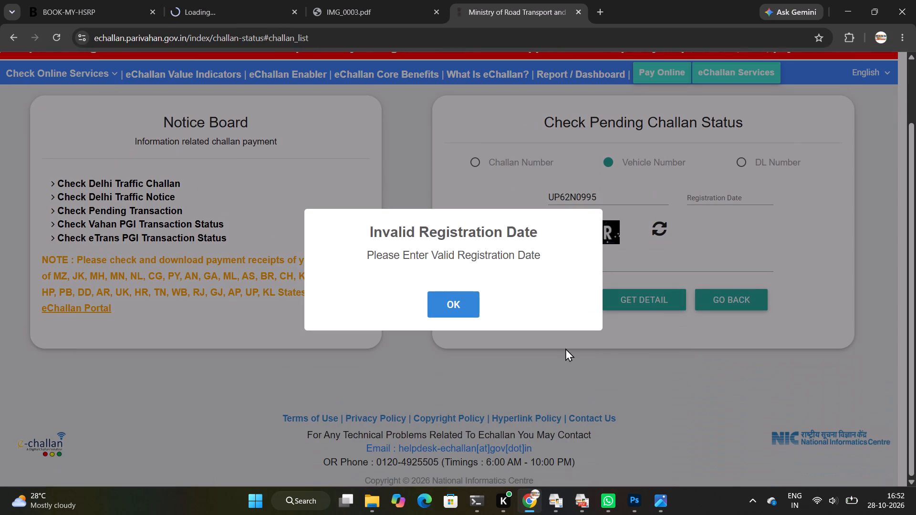
{"action": "left_click", "coordinate": [462, 311]}
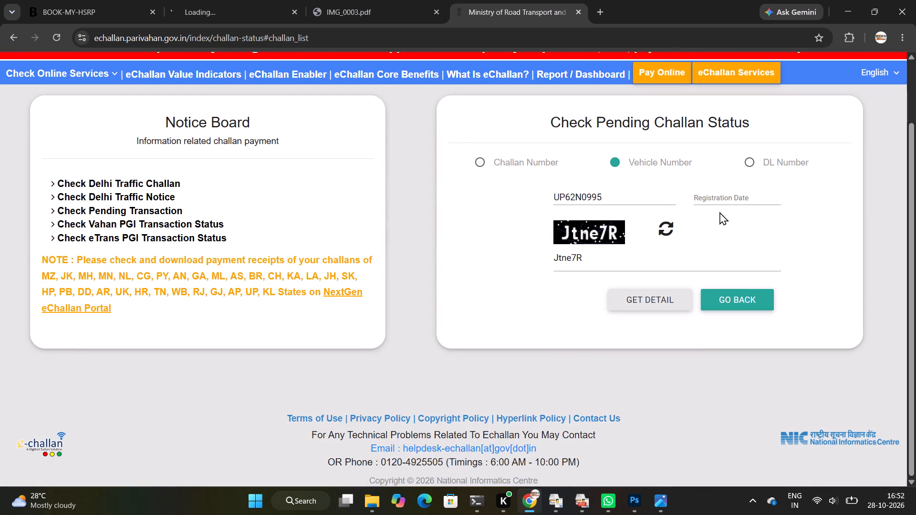
Look up the motorcycle's challans by vehicle number and captcha on eChallan's Pay Challan page.
{"action": "left_click", "coordinate": [663, 71]}
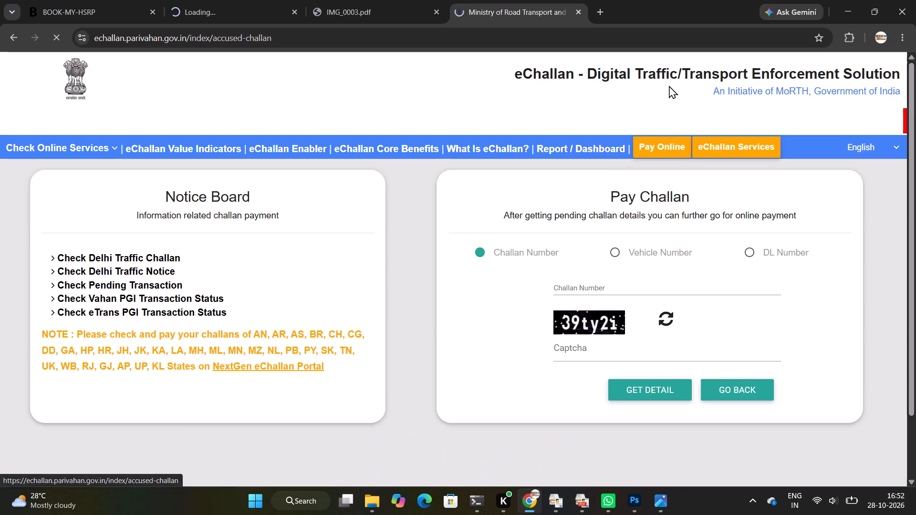
{"action": "left_click", "coordinate": [625, 252]}
{"action": "left_click", "coordinate": [616, 280]}
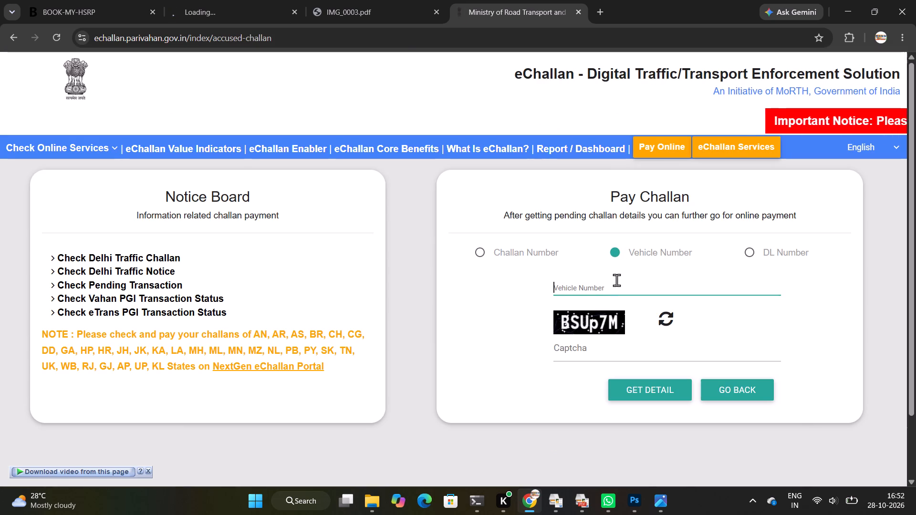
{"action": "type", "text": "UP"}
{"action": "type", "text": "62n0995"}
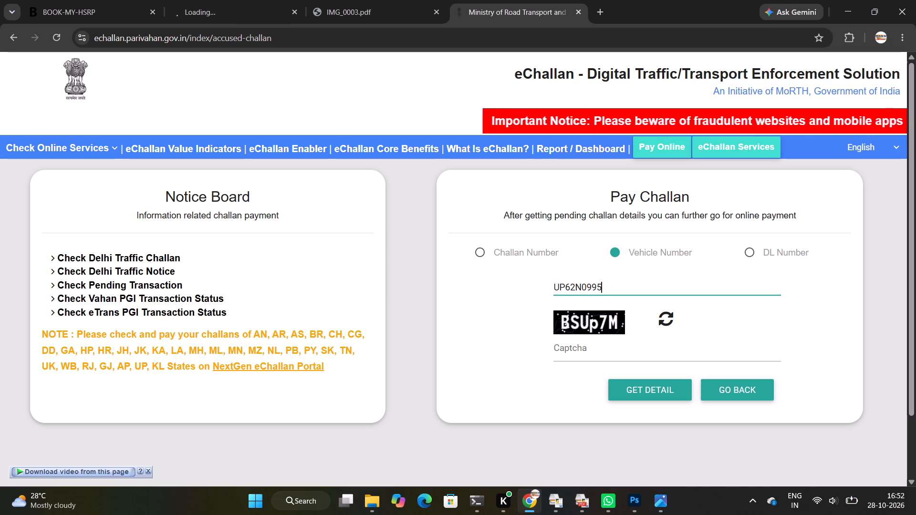
{"action": "left_click", "coordinate": [583, 350]}
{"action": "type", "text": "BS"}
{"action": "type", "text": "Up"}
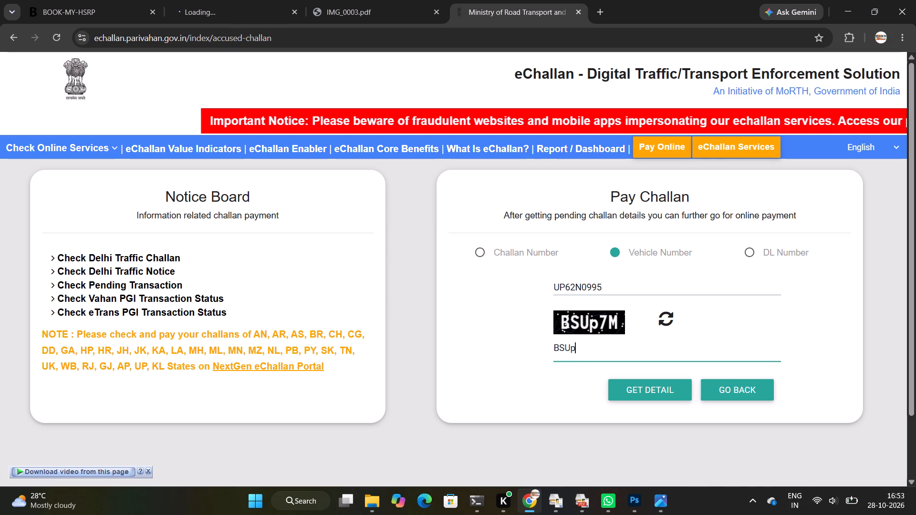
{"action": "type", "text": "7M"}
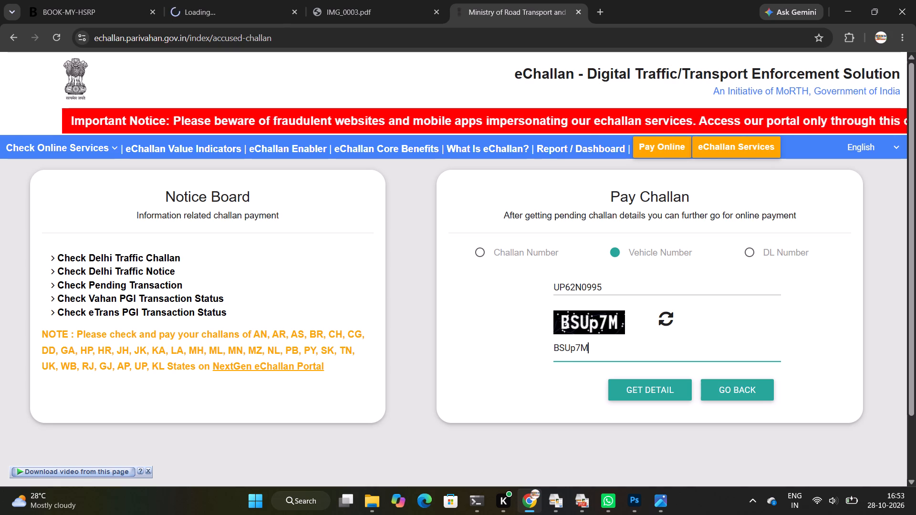
{"action": "left_click", "coordinate": [624, 398]}
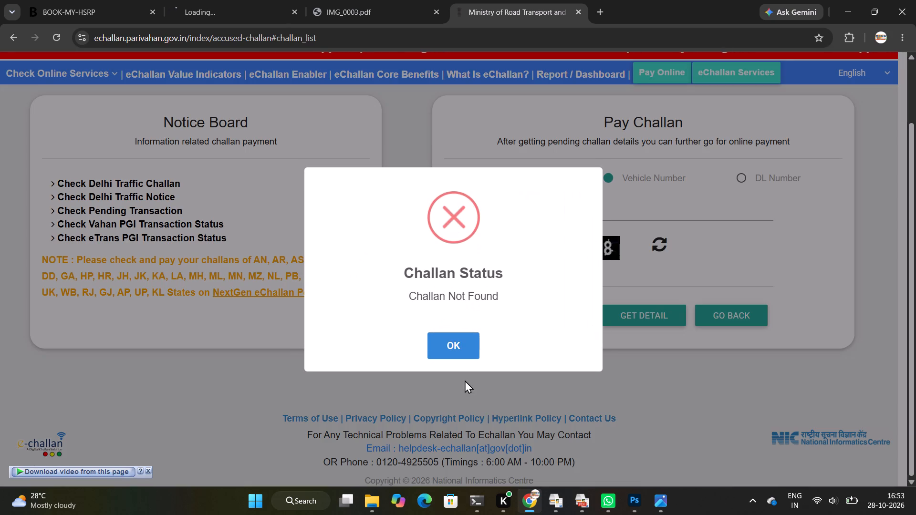
{"action": "left_click", "coordinate": [466, 359]}
{"action": "left_click", "coordinate": [465, 356]}
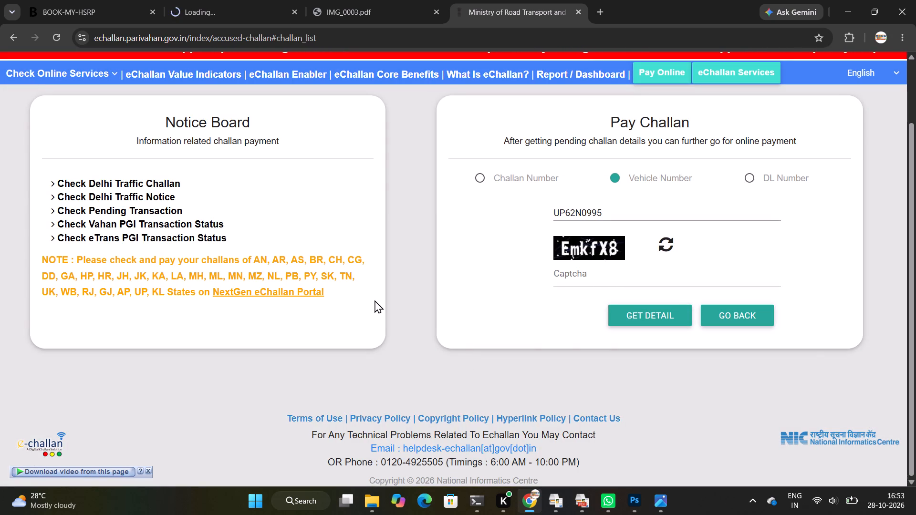
Review the motorcycle's challan details and payment summary on the ROSmart page opened from the receipt.
{"action": "left_click", "coordinate": [177, 0]}
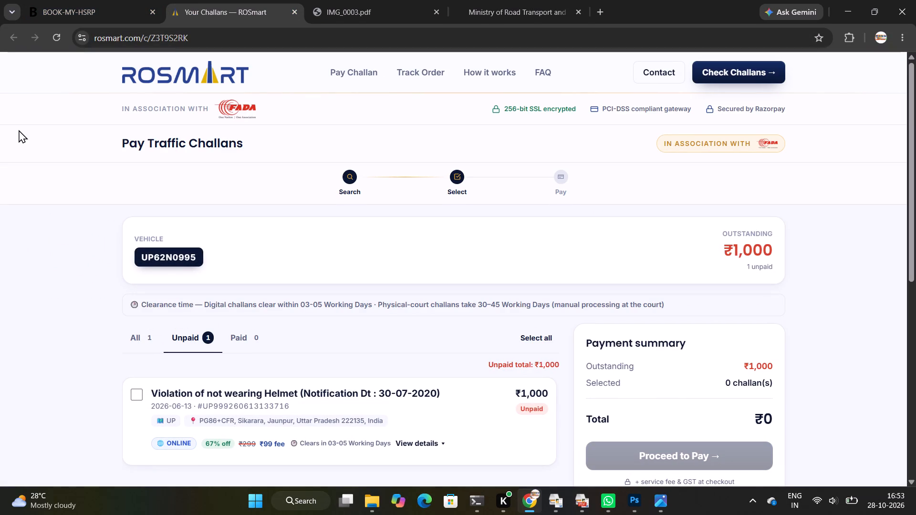
{"action": "scroll", "coordinate": [26, 122], "scroll_direction": "down", "scroll_amount": 2}
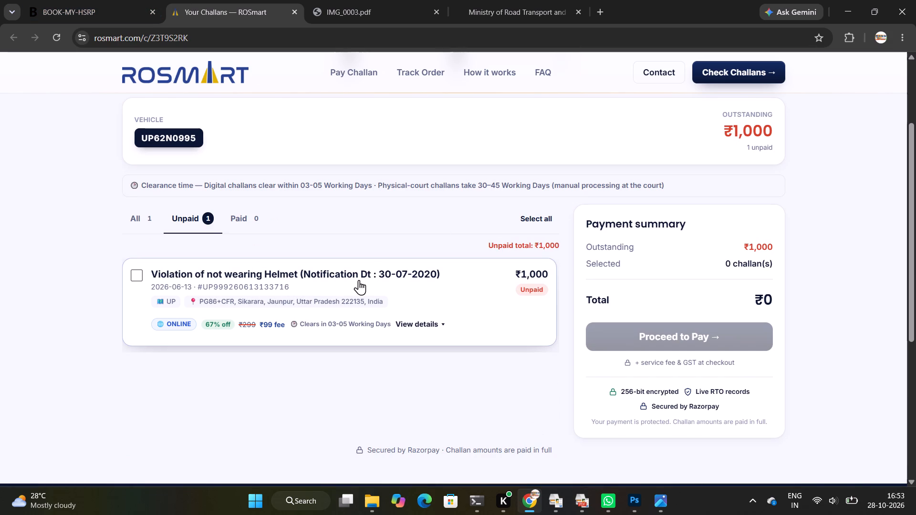
Expand the helmet violation challan on ROSmart and examine its date, state and offence details.
{"action": "left_click", "coordinate": [434, 325]}
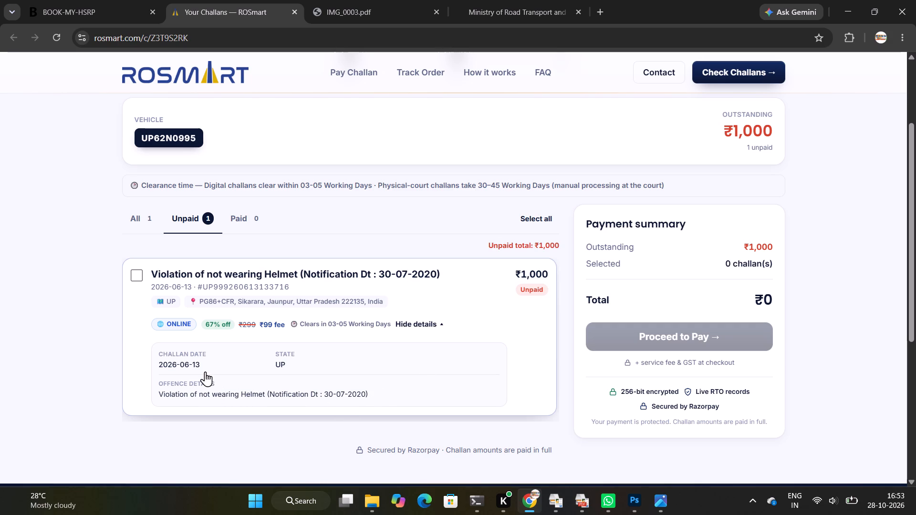
{"action": "left_click_drag", "start_coordinate": [204, 370], "coordinate": [166, 361]}
{"action": "left_click", "coordinate": [181, 347]}
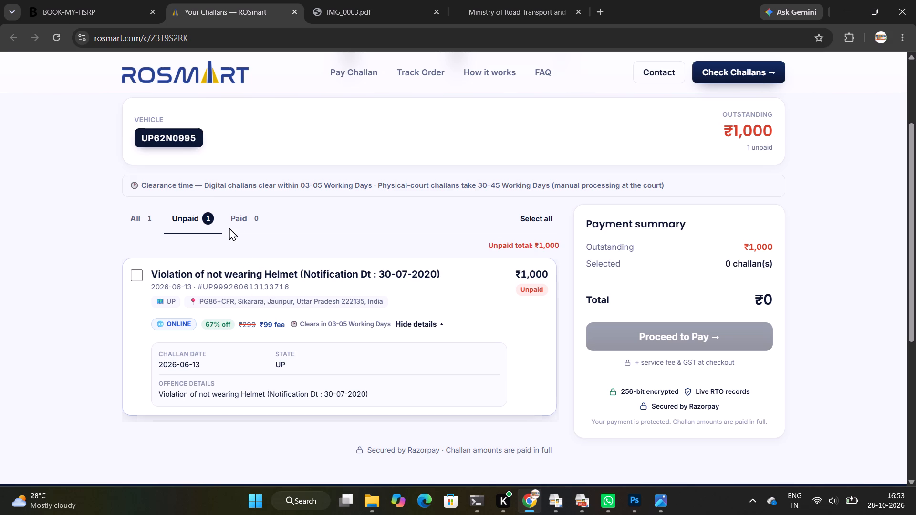
{"action": "scroll", "coordinate": [252, 219], "scroll_direction": "up", "scroll_amount": 2}
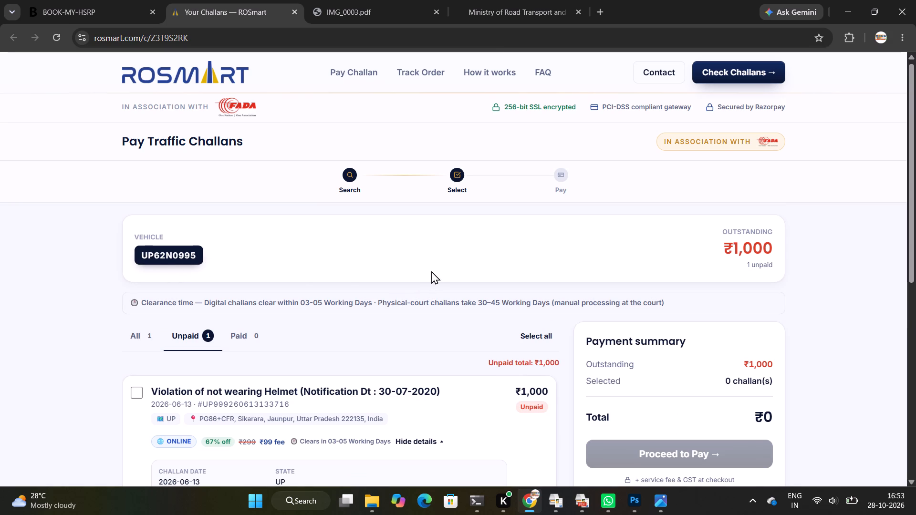
{"action": "scroll", "coordinate": [357, 283], "scroll_direction": "down", "scroll_amount": 4}
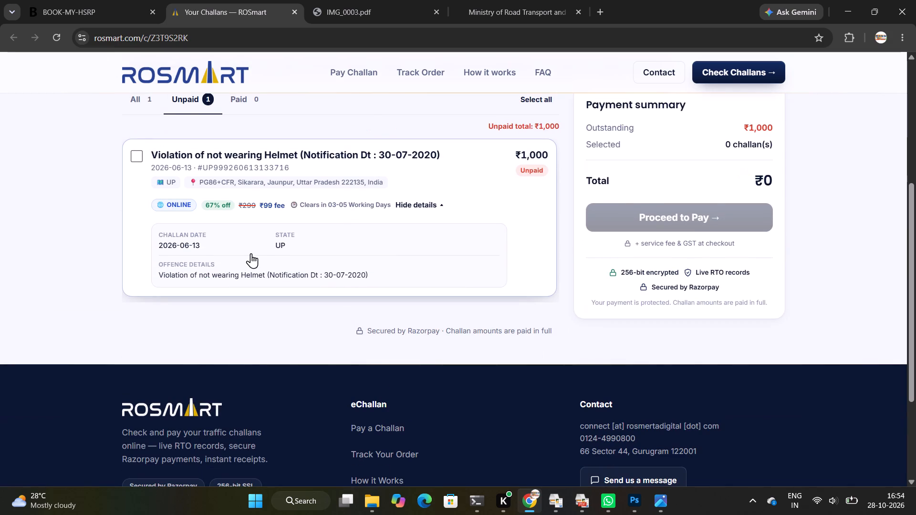
{"action": "scroll", "coordinate": [251, 253], "scroll_direction": "up", "scroll_amount": 1}
{"action": "scroll", "coordinate": [209, 254], "scroll_direction": "up", "scroll_amount": 2}
{"action": "scroll", "coordinate": [282, 242], "scroll_direction": "up", "scroll_amount": 1}
Copy the challan number from ROSmart into eChallan's Pay Challan form, using the Challan Number search option.
{"action": "left_click_drag", "start_coordinate": [197, 171], "coordinate": [243, 171]}
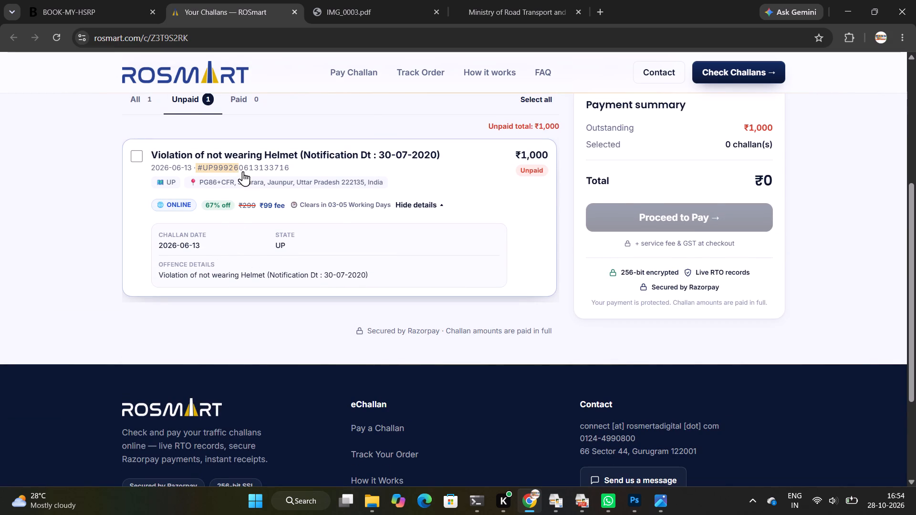
{"action": "left_click_drag", "start_coordinate": [243, 171], "coordinate": [303, 167]}
{"action": "right_click", "coordinate": [263, 168]}
{"action": "left_click", "coordinate": [294, 185]}
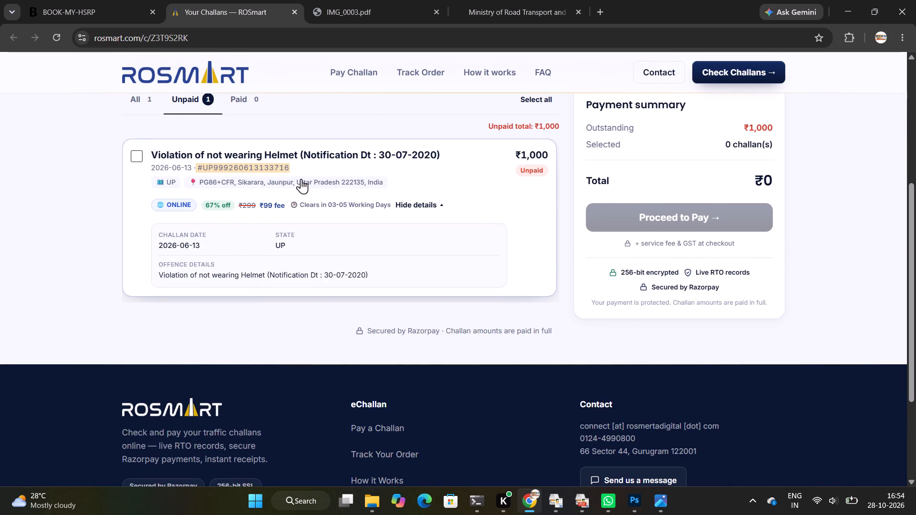
{"action": "left_click", "coordinate": [508, 0]}
{"action": "left_click", "coordinate": [531, 183]}
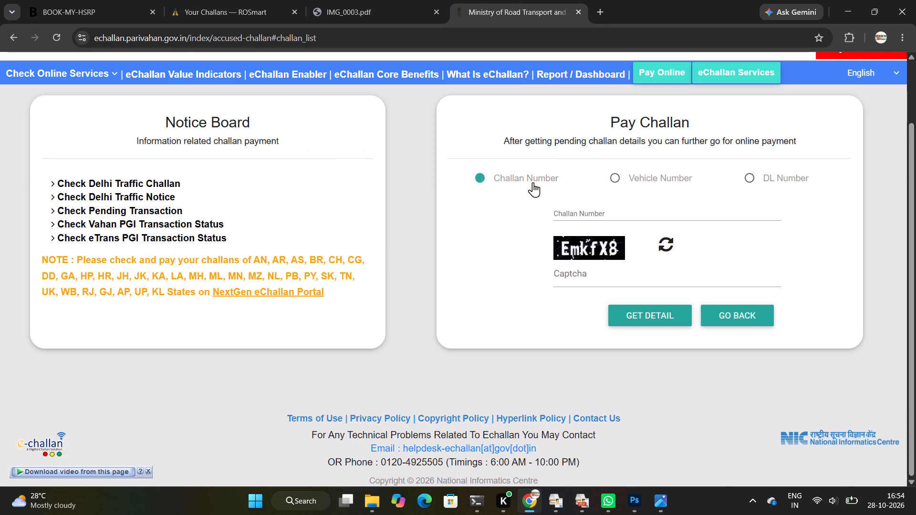
{"action": "left_click", "coordinate": [654, 222]}
{"action": "left_click", "coordinate": [655, 222]}
{"action": "left_click", "coordinate": [637, 215]}
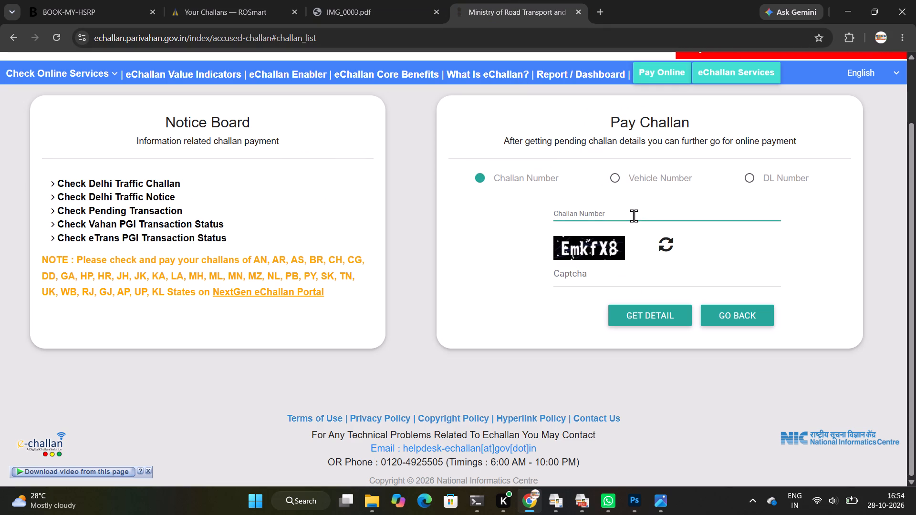
{"action": "key", "text": "ctrl+v"}
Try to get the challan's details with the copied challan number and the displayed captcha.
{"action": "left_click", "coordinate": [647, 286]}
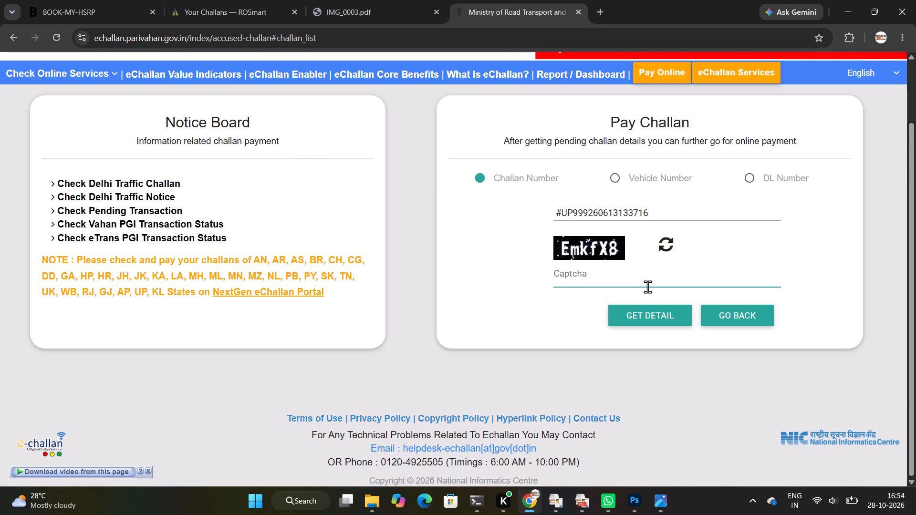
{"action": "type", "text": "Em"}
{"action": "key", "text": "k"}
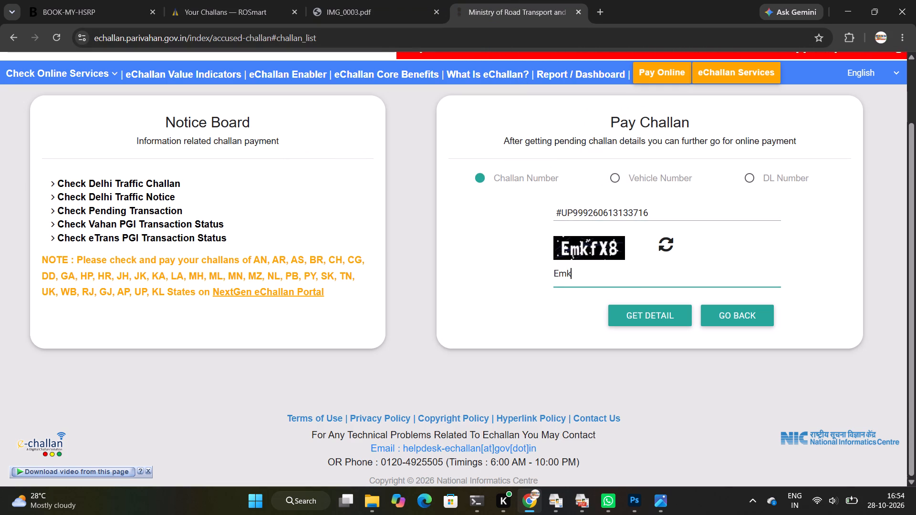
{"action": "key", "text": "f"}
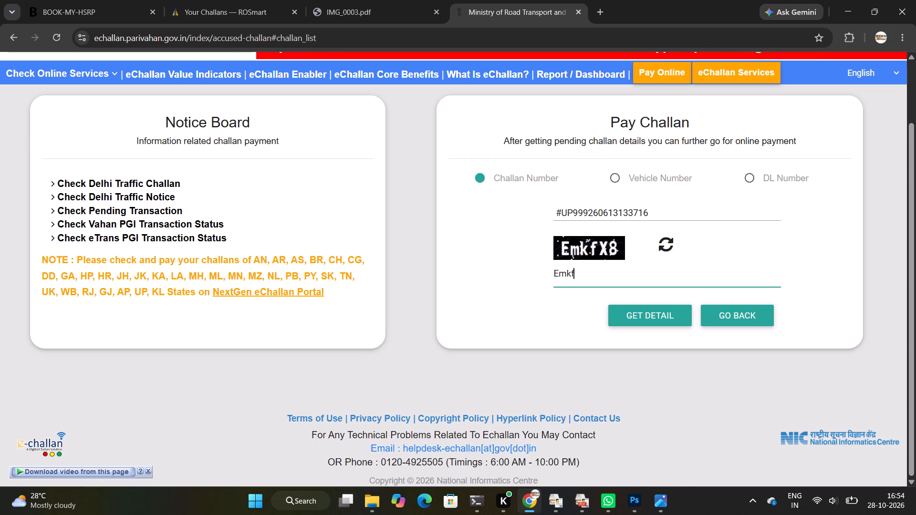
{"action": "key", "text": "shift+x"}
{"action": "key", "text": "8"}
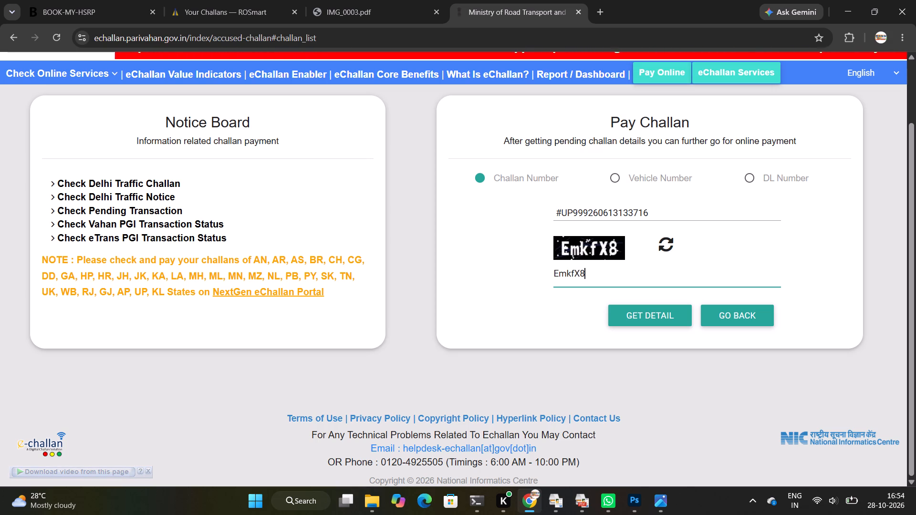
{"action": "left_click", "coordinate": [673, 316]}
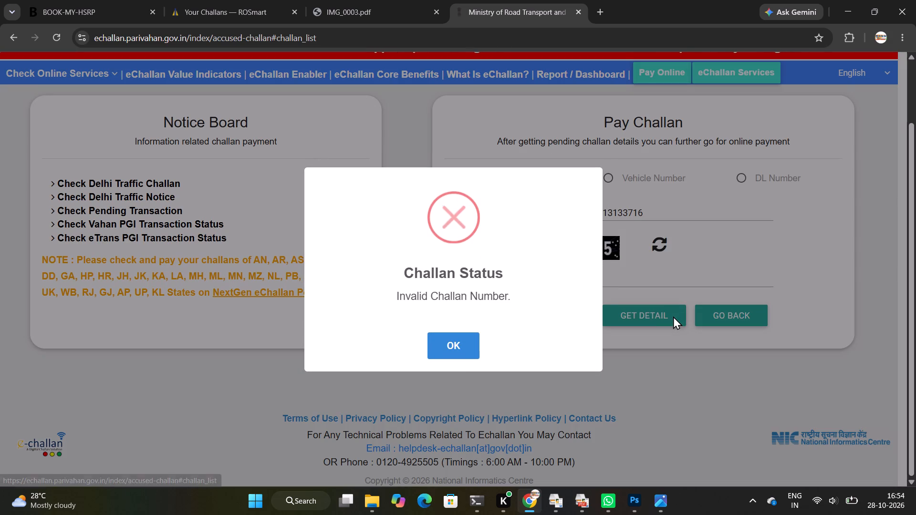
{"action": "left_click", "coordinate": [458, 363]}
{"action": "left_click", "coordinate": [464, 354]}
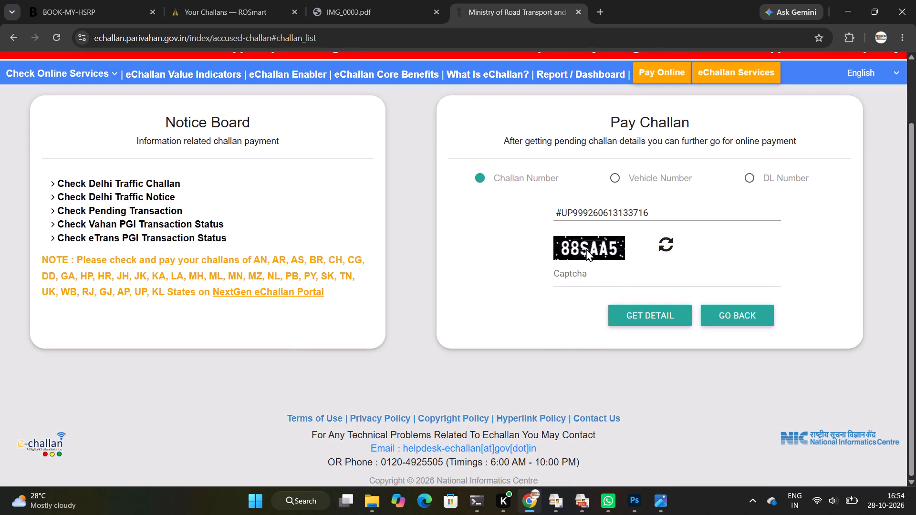
Remove the leading # from the challan number and request its details again with the new captcha.
{"action": "left_click", "coordinate": [561, 215]}
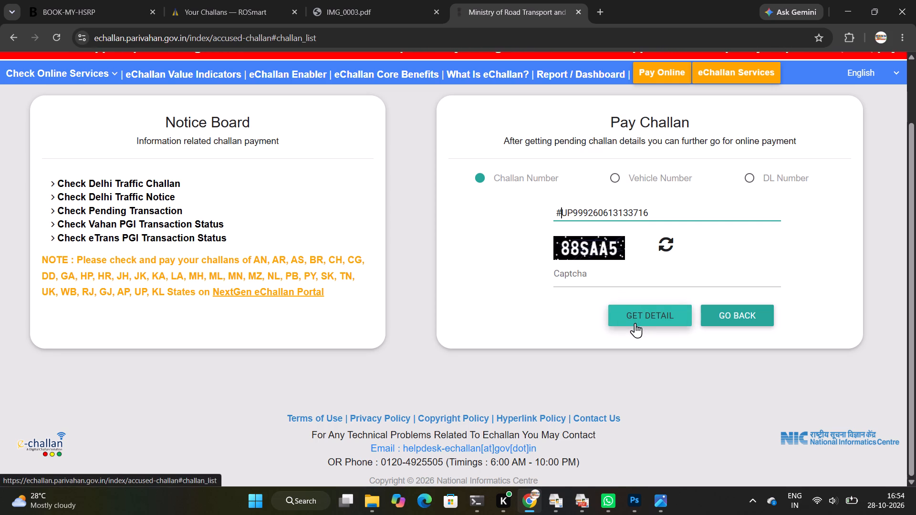
{"action": "key", "text": "BackSpace"}
{"action": "left_click", "coordinate": [600, 269]}
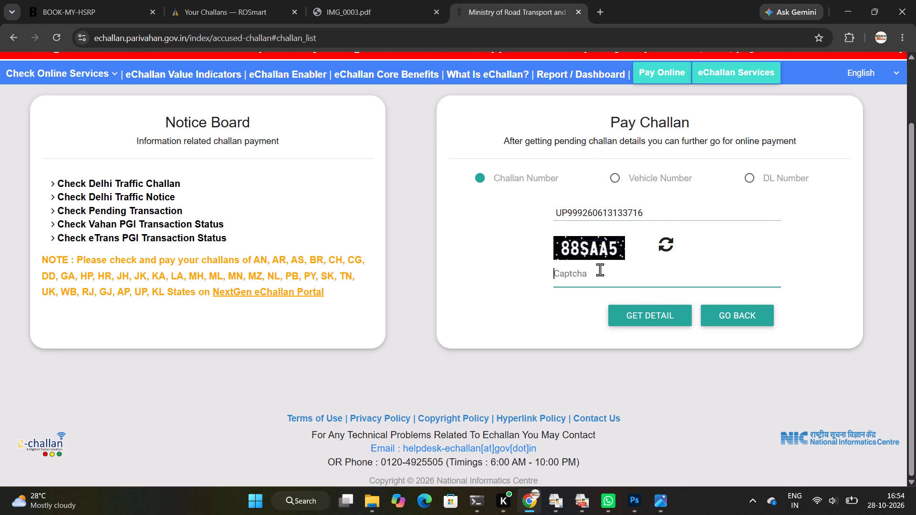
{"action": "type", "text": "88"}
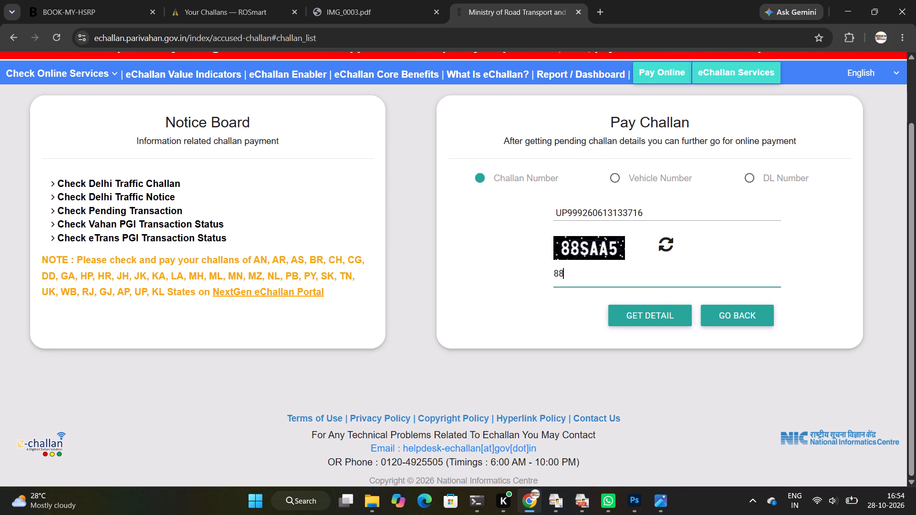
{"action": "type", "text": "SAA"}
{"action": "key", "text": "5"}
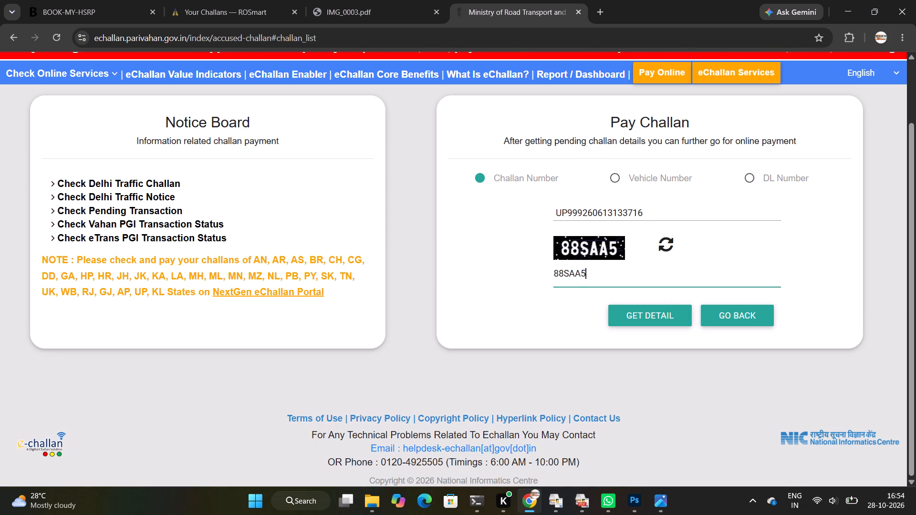
{"action": "left_click", "coordinate": [623, 304]}
{"action": "left_click", "coordinate": [632, 309]}
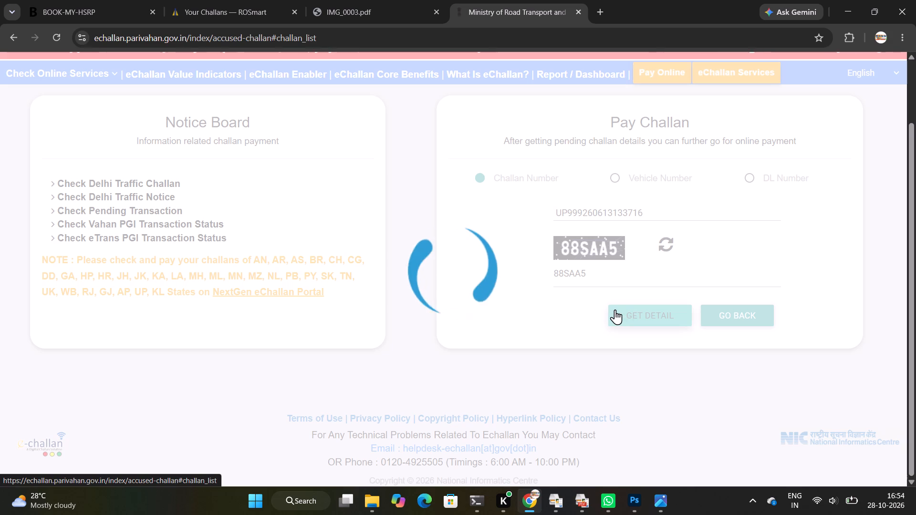
{"action": "left_click", "coordinate": [458, 338]}
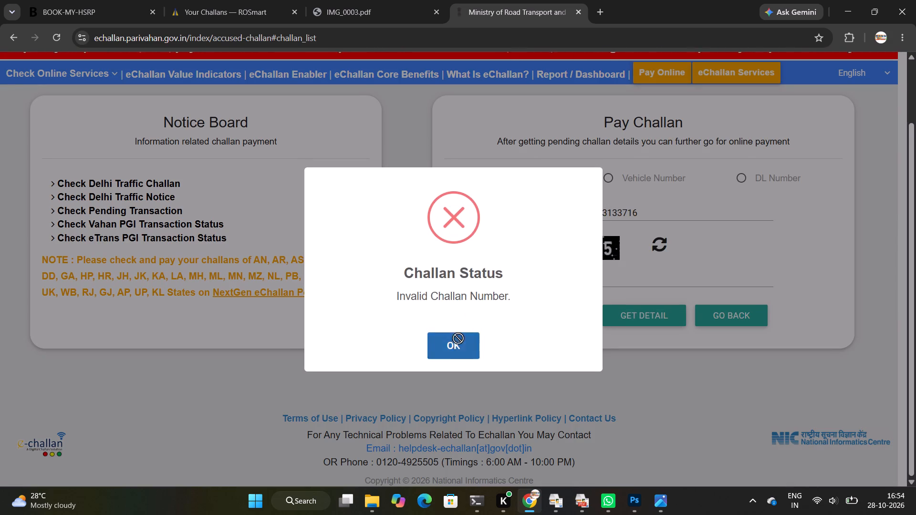
Recheck the helmet violation challan on ROSmart against the eChallan lookup page, leaving the challan selected.
{"action": "left_click", "coordinate": [229, 0]}
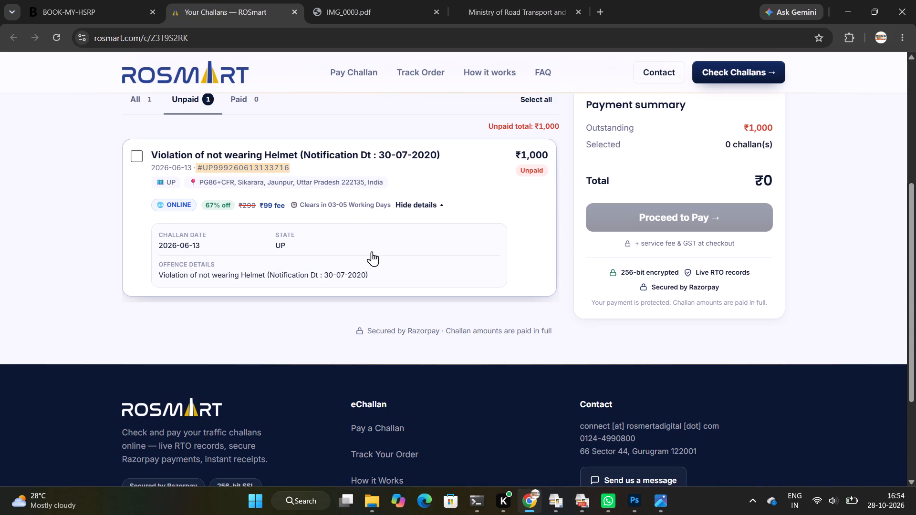
{"action": "left_click", "coordinate": [246, 180]}
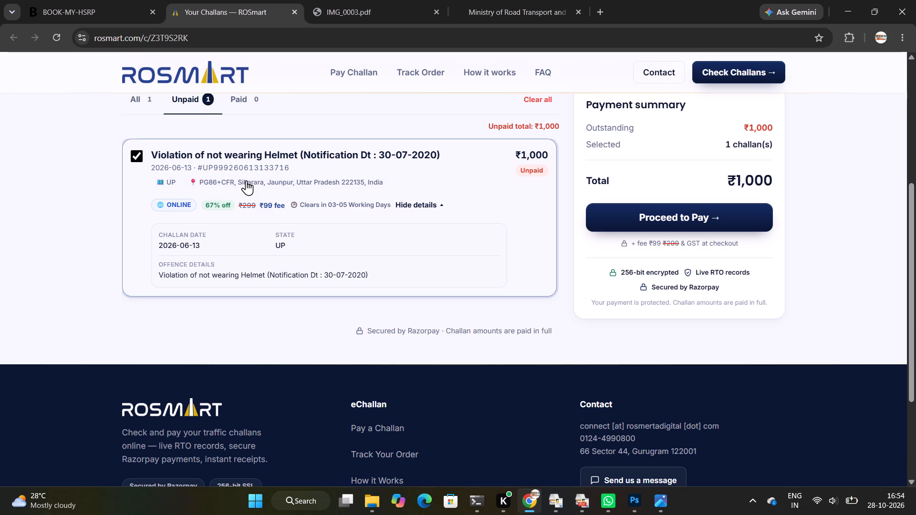
{"action": "left_click", "coordinate": [389, 160]}
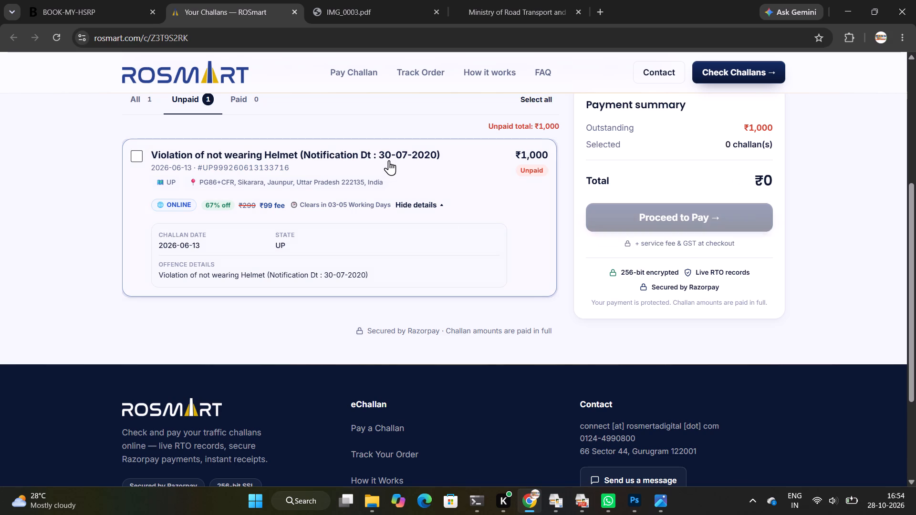
{"action": "left_click", "coordinate": [389, 160]}
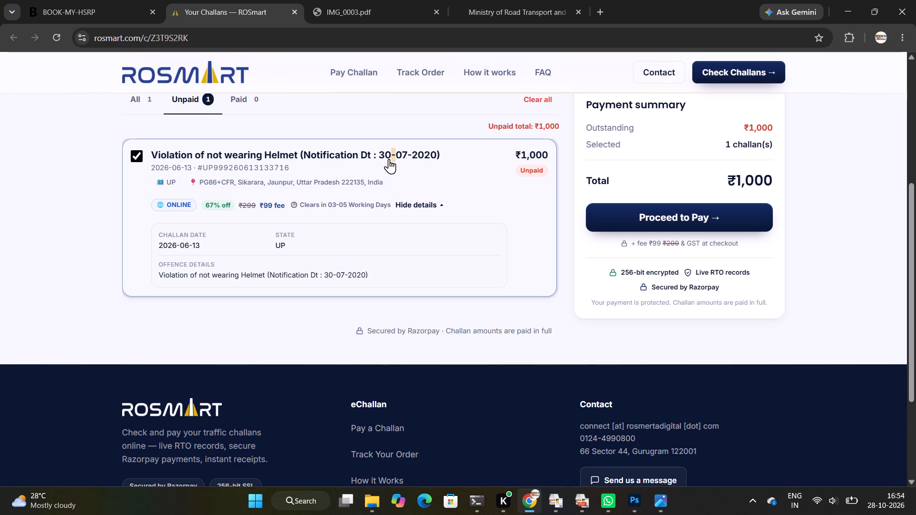
{"action": "left_click", "coordinate": [480, 0]}
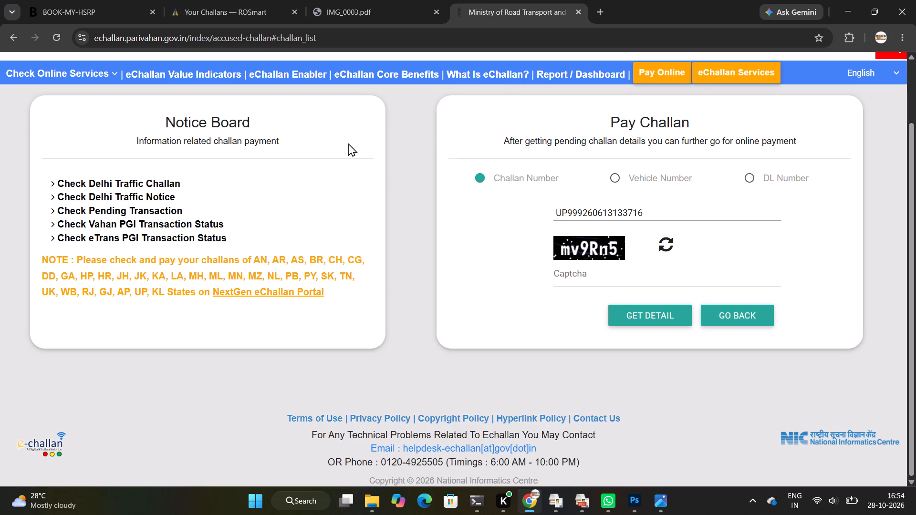
{"action": "left_click", "coordinate": [184, 0]}
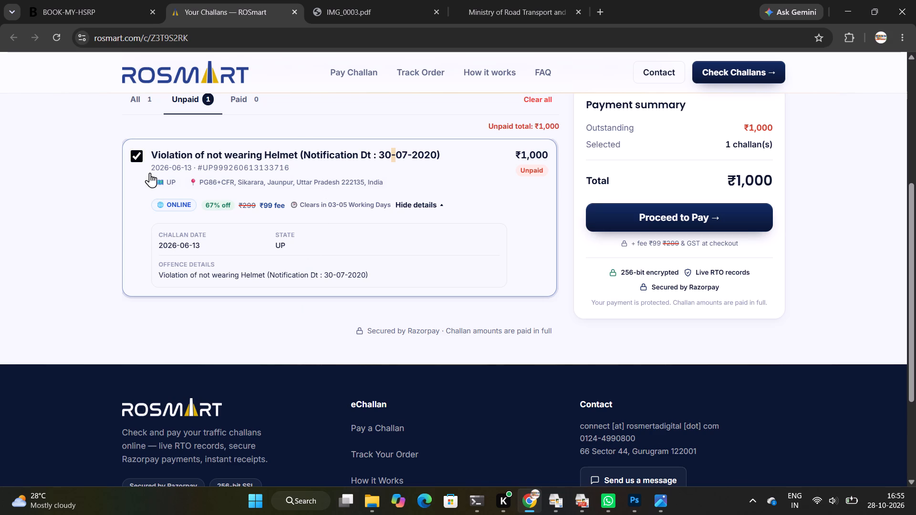
{"action": "left_click", "coordinate": [179, 208]}
{"action": "left_click", "coordinate": [179, 208]}
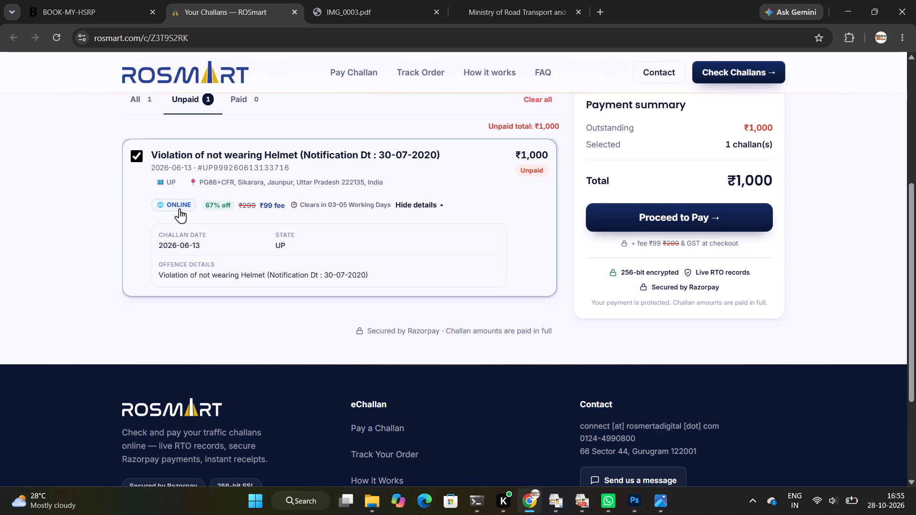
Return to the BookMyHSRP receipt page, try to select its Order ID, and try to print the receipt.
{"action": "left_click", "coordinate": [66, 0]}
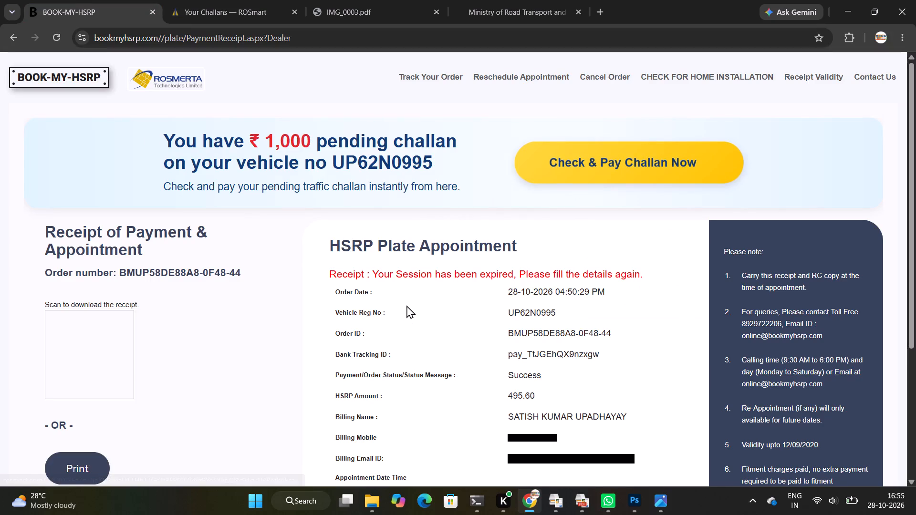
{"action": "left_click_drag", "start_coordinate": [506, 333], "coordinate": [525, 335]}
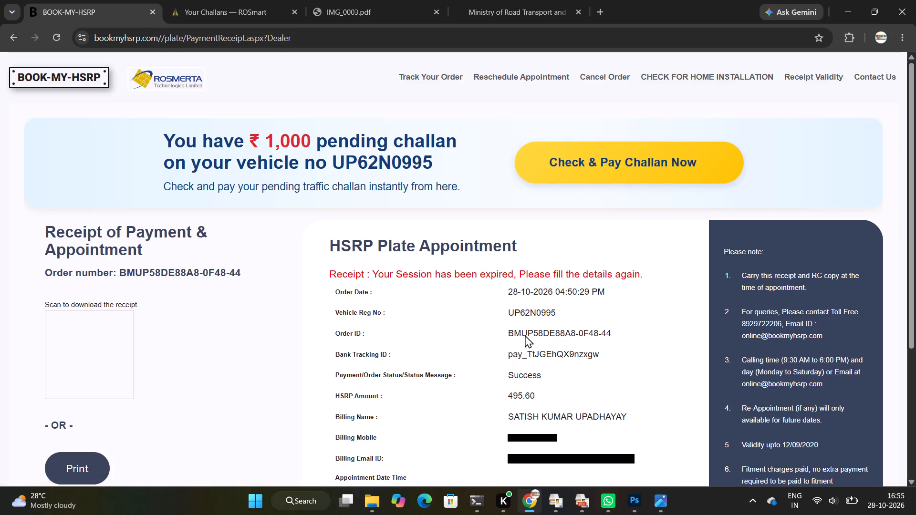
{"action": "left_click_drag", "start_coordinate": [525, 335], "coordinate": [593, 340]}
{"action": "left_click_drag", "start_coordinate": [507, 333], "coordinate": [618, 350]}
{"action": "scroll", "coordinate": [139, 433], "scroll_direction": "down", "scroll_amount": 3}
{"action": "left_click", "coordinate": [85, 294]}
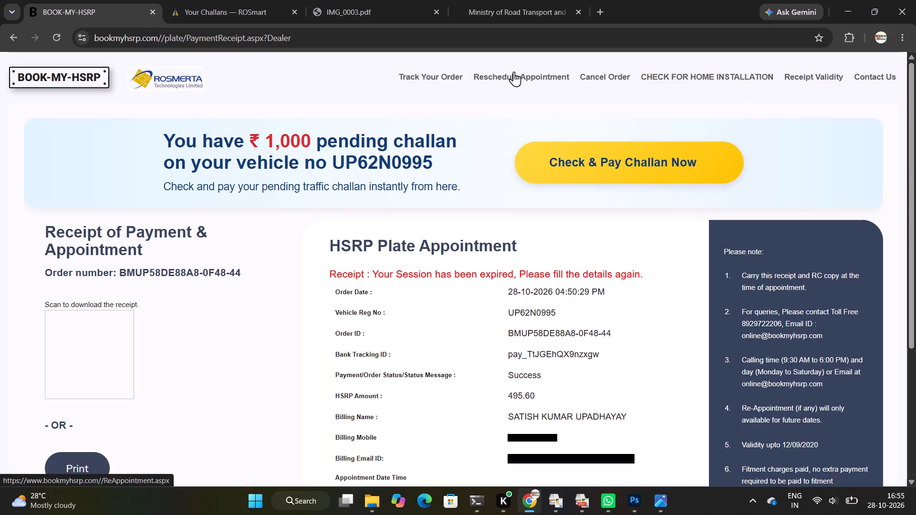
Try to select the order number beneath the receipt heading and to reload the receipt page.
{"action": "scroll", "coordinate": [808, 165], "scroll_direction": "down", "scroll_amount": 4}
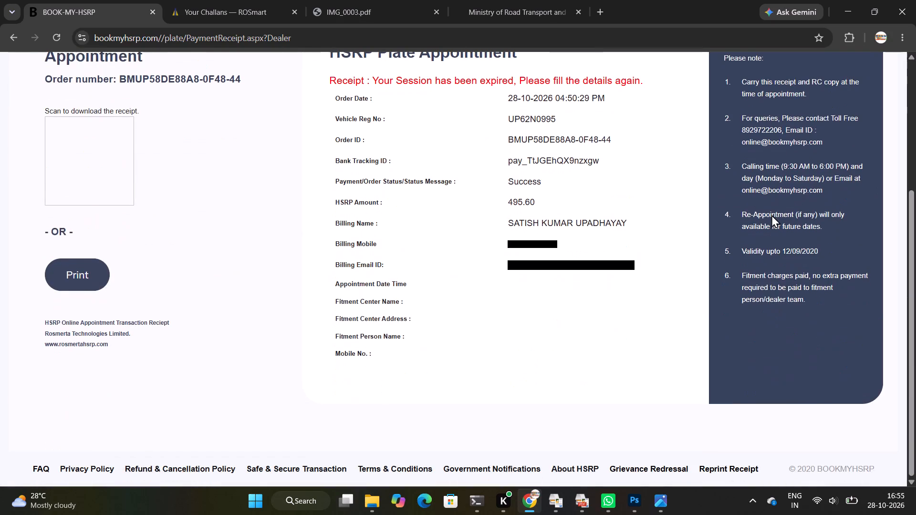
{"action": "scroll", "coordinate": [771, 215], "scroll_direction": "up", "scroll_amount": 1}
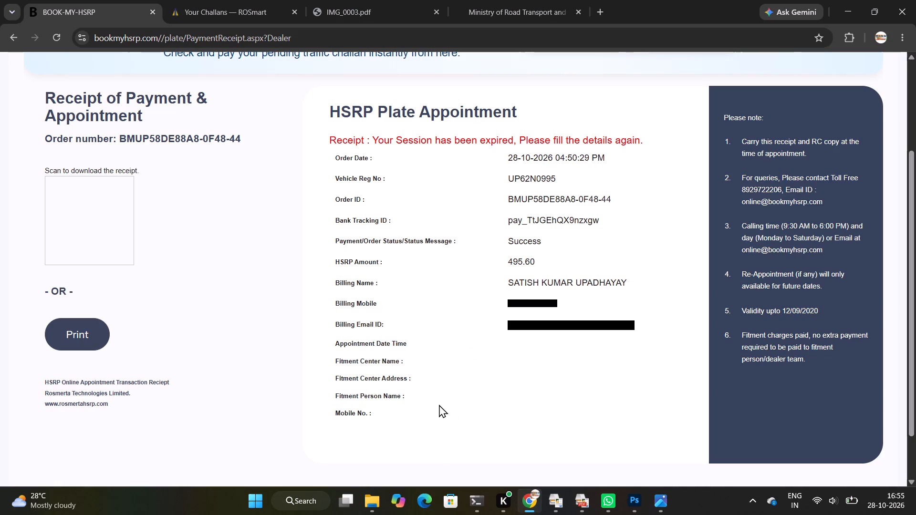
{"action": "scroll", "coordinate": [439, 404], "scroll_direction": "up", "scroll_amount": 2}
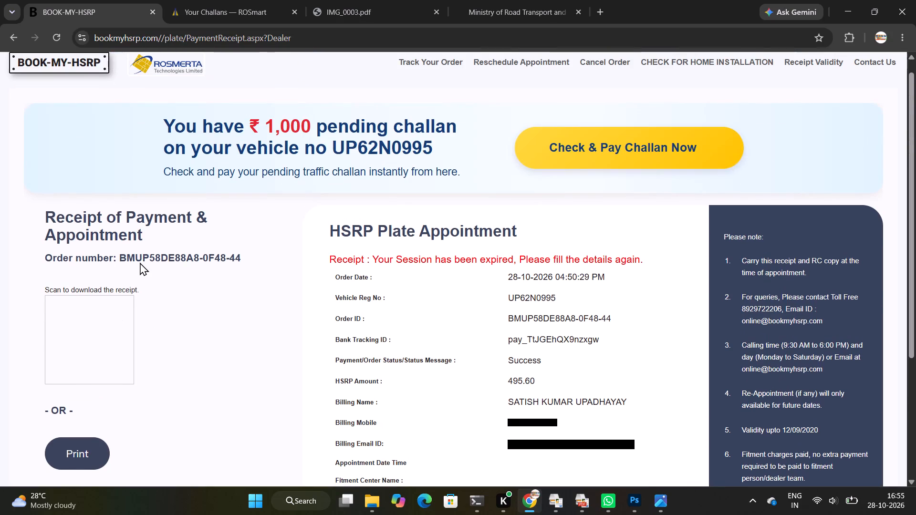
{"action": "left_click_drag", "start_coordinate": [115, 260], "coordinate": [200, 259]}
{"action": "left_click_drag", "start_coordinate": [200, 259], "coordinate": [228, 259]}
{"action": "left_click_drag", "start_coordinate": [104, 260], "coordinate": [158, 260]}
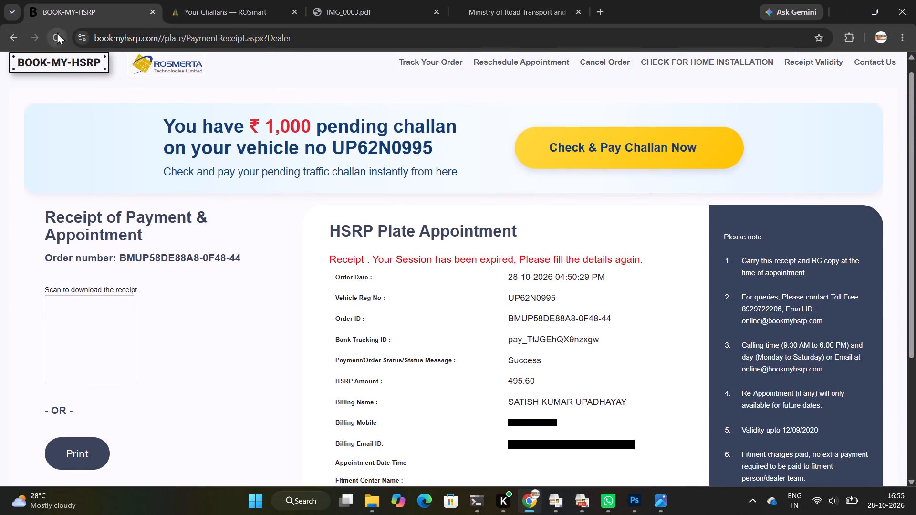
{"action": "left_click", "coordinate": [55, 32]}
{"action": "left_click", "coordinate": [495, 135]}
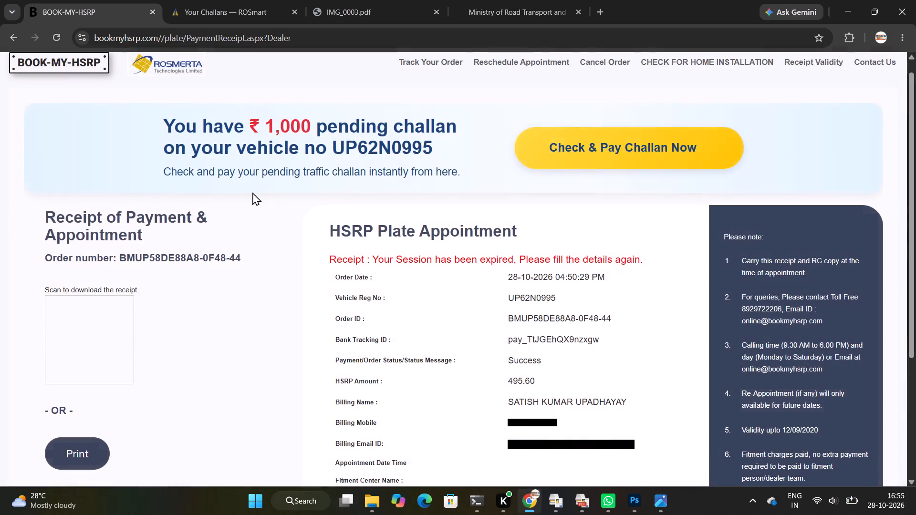
Check the receipt validity on BookMyHSRP for the motorcycle's registration number with the displayed captcha, declining to save the vehicle.
{"action": "left_click", "coordinate": [56, 67]}
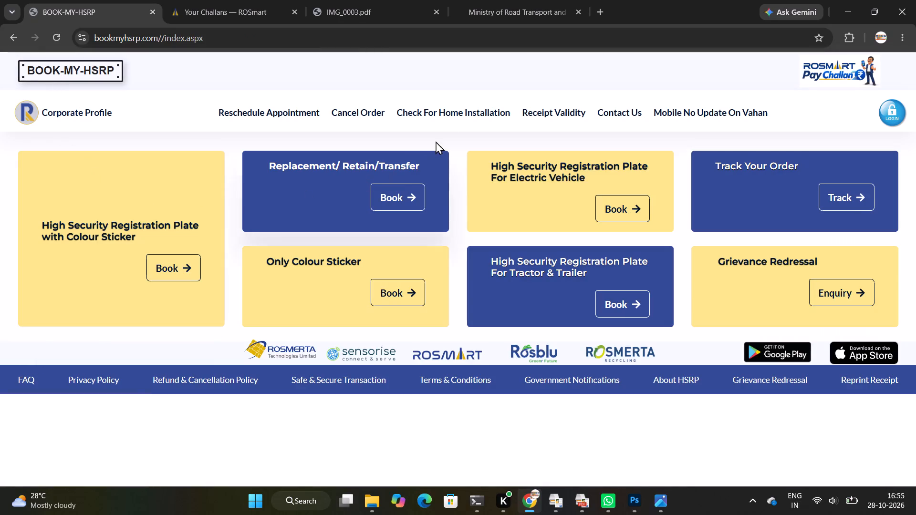
{"action": "left_click", "coordinate": [551, 114]}
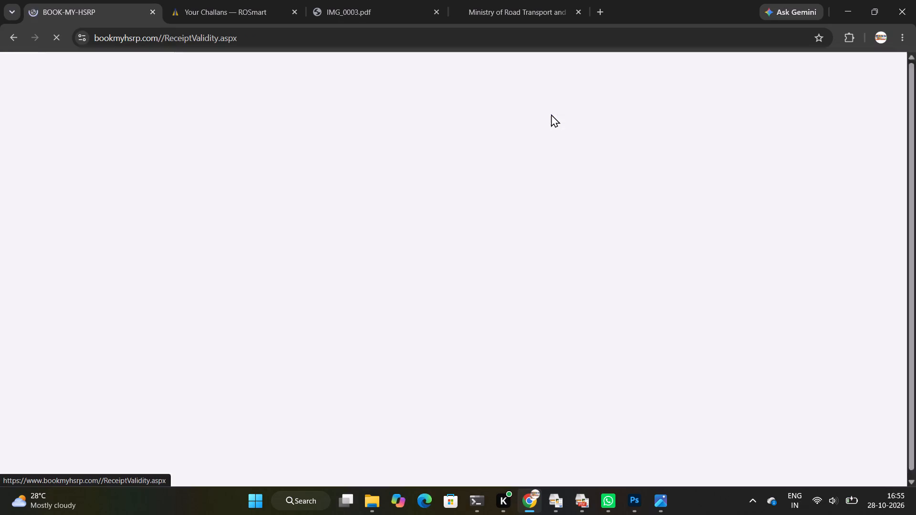
{"action": "left_click", "coordinate": [385, 227]}
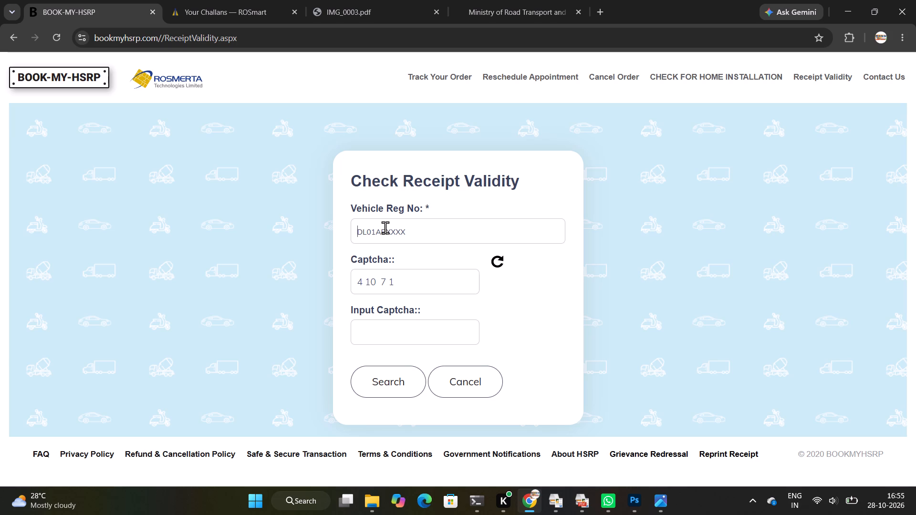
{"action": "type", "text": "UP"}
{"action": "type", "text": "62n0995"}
{"action": "left_click", "coordinate": [391, 328]}
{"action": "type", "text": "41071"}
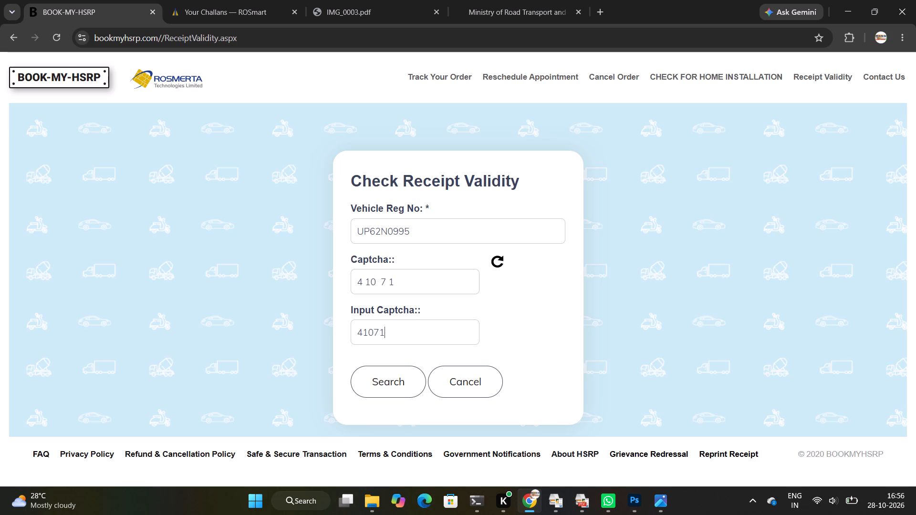
{"action": "left_click", "coordinate": [397, 373]}
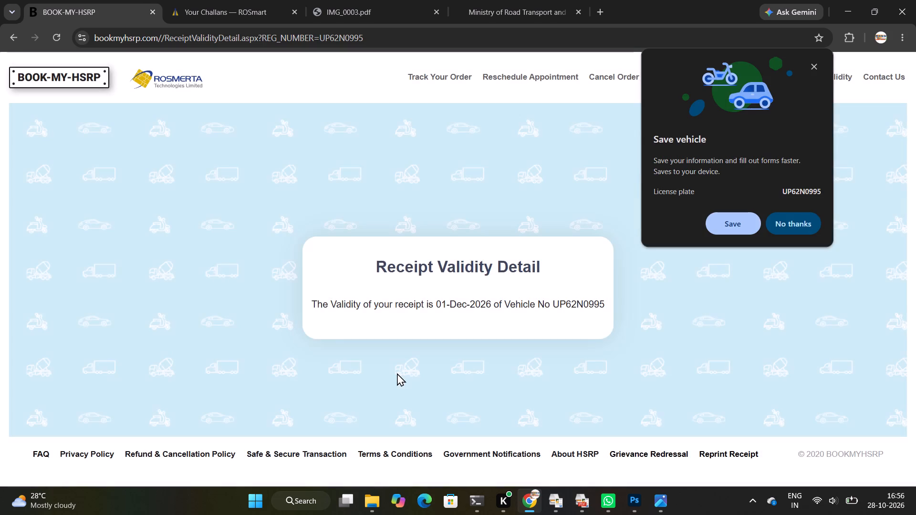
{"action": "left_click", "coordinate": [795, 218]}
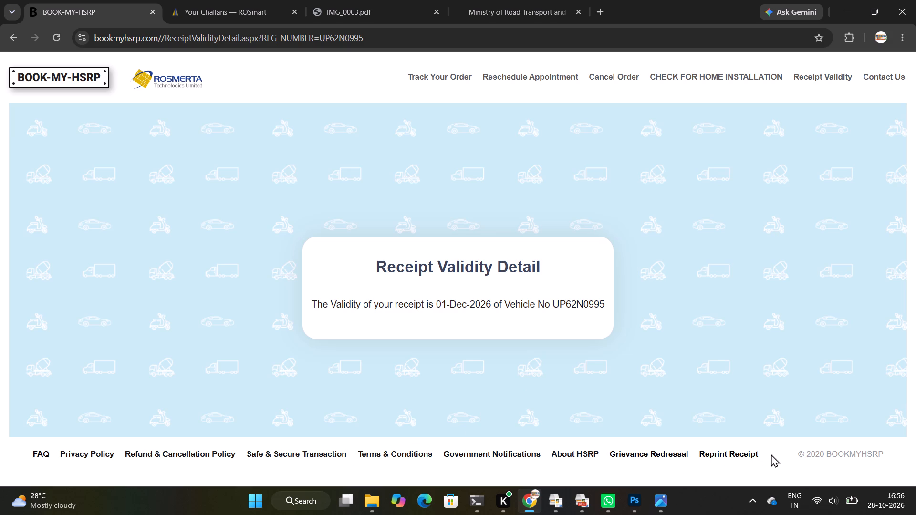
Open the BookMyHSRP Reprint Receipt form, ready at its order number field.
{"action": "left_click", "coordinate": [732, 454]}
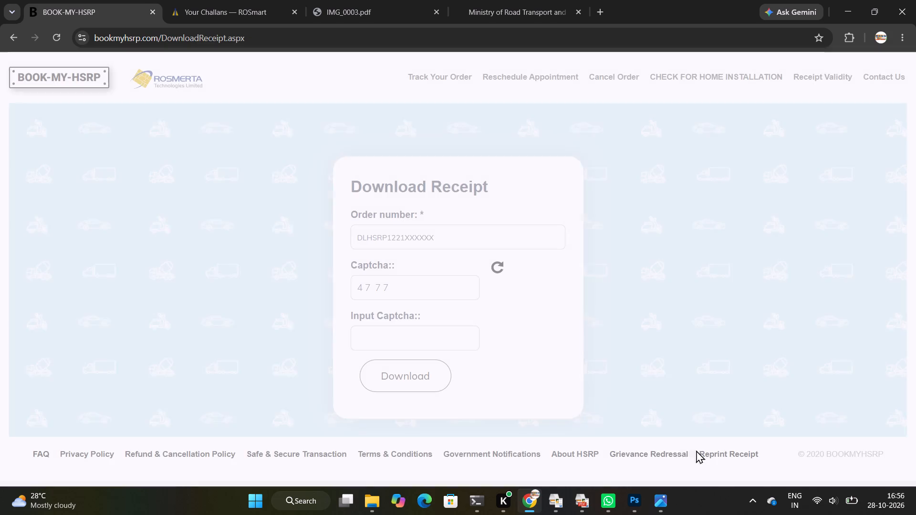
{"action": "left_click", "coordinate": [401, 234]}
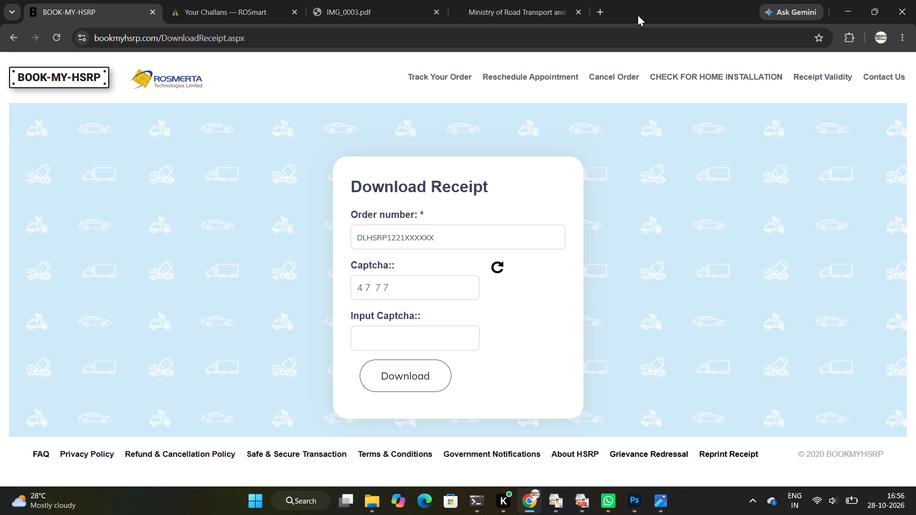
Run a Google image search in a new browser tab with the recent receipt capture Screenshot (55).
{"action": "left_click", "coordinate": [606, 11]}
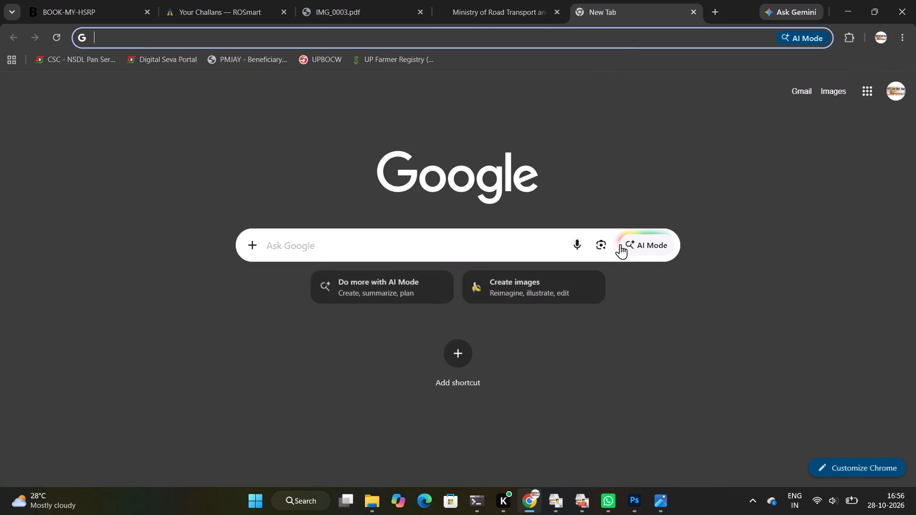
{"action": "left_click", "coordinate": [605, 243]}
{"action": "left_click", "coordinate": [531, 326]}
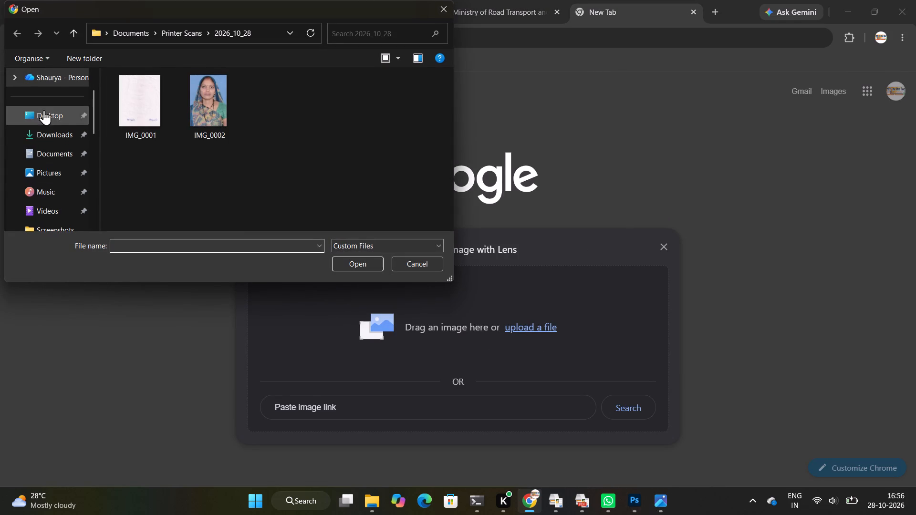
{"action": "scroll", "coordinate": [46, 116], "scroll_direction": "up", "scroll_amount": 4}
{"action": "left_click", "coordinate": [48, 81]}
{"action": "scroll", "coordinate": [167, 171], "scroll_direction": "down", "scroll_amount": 3}
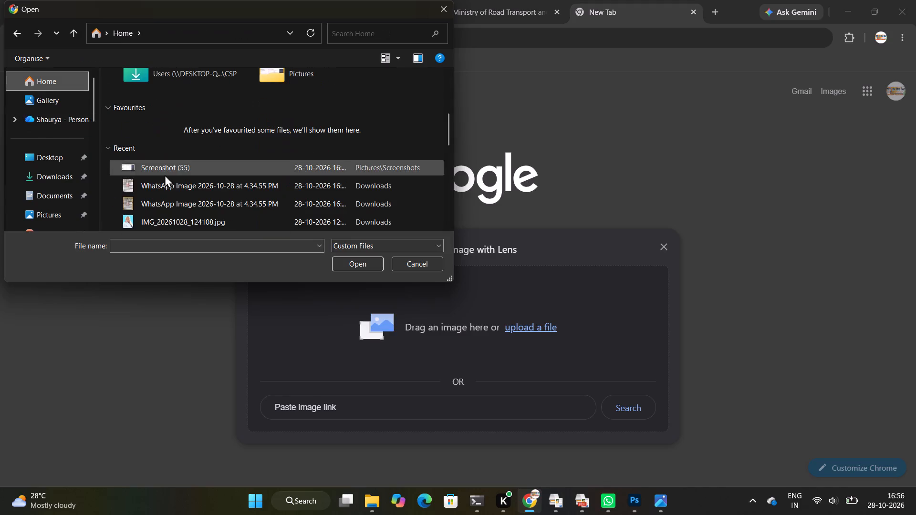
{"action": "double_click", "coordinate": [166, 167]}
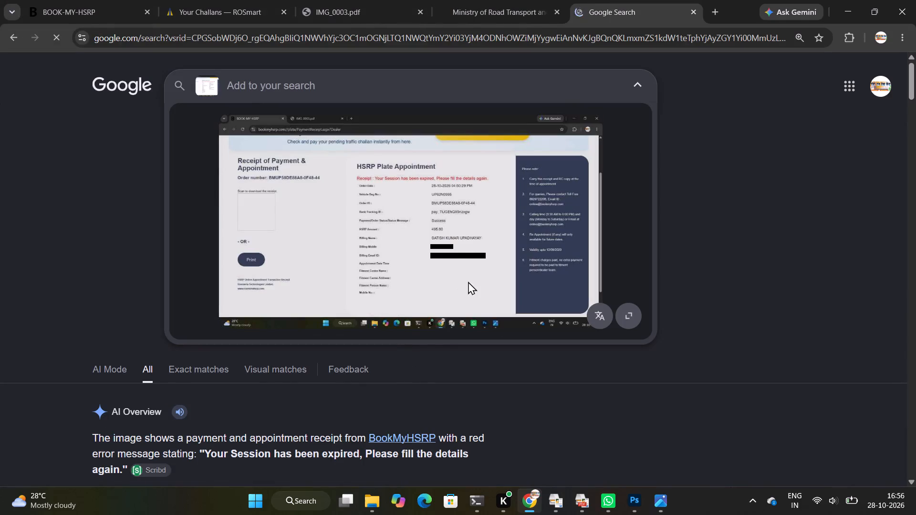
Copy the Order ID from the key receipt details in the image search's AI Overview.
{"action": "scroll", "coordinate": [482, 223], "scroll_direction": "up", "scroll_amount": 4, "text": "ctrl+alt"}
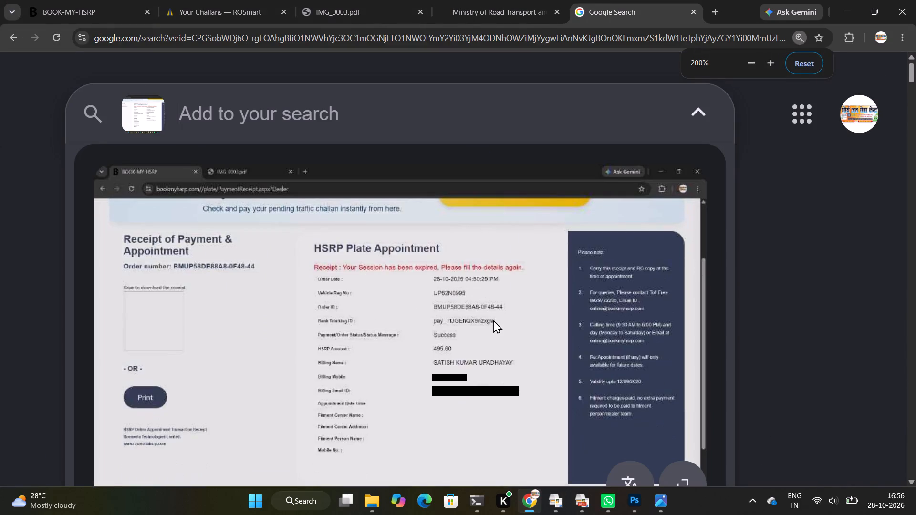
{"action": "scroll", "coordinate": [493, 320], "scroll_direction": "up", "scroll_amount": 3, "text": "ctrl+alt"}
{"action": "scroll", "coordinate": [494, 318], "scroll_direction": "down", "scroll_amount": 5}
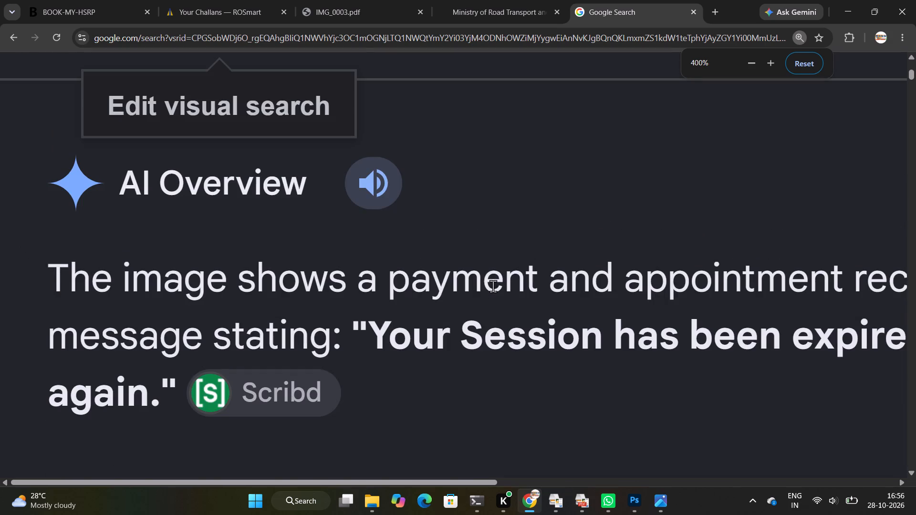
{"action": "scroll", "coordinate": [495, 281], "scroll_direction": "down", "scroll_amount": 4, "text": "ctrl+alt"}
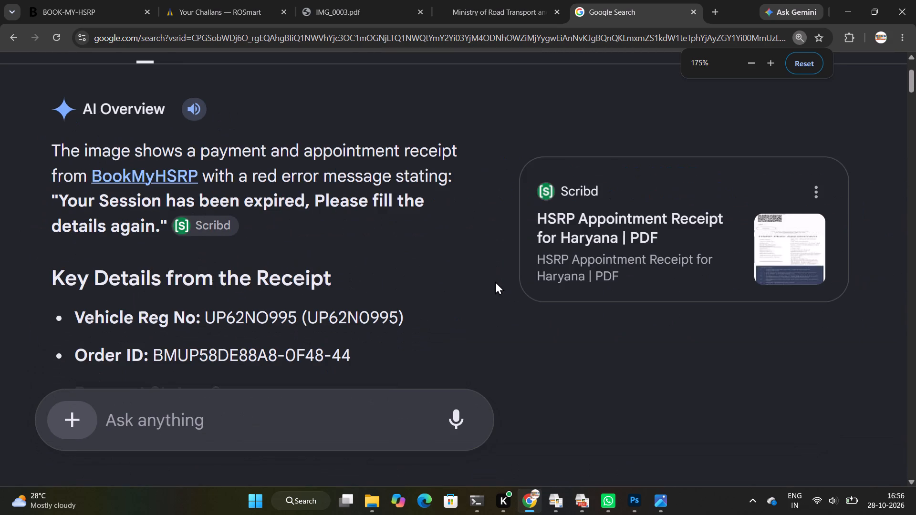
{"action": "scroll", "coordinate": [363, 327], "scroll_direction": "down", "scroll_amount": 2}
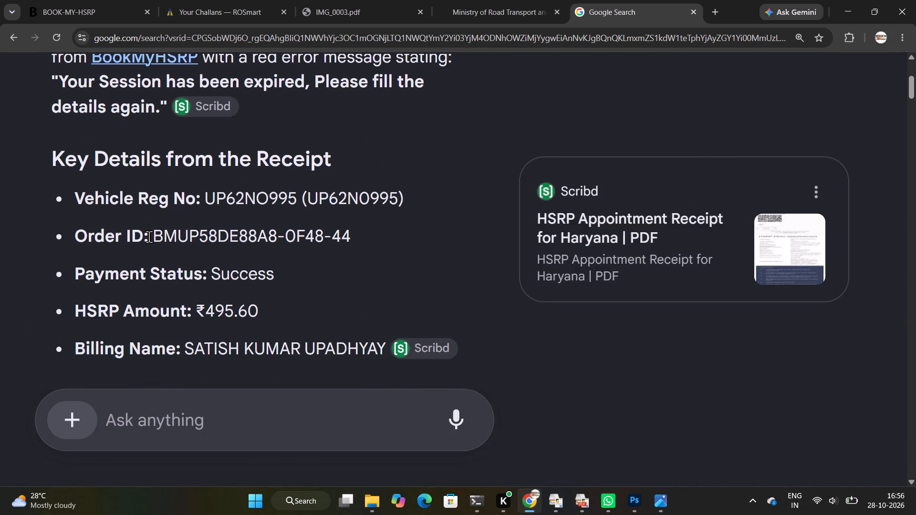
{"action": "left_click_drag", "start_coordinate": [149, 237], "coordinate": [387, 237]}
{"action": "right_click", "coordinate": [267, 238]}
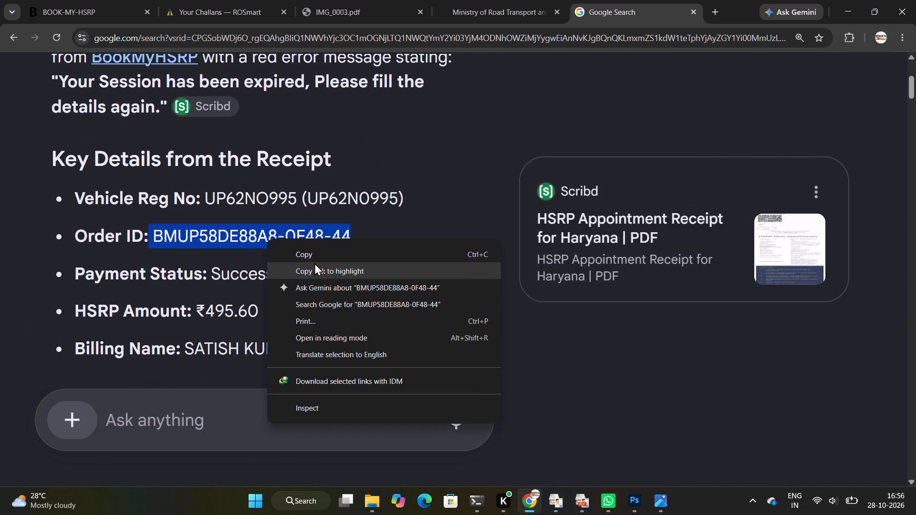
{"action": "left_click", "coordinate": [316, 254]}
Paste the copied Order ID into BookMyHSRP's Download Receipt form and request the download with the displayed captcha.
{"action": "left_click", "coordinate": [453, 0]}
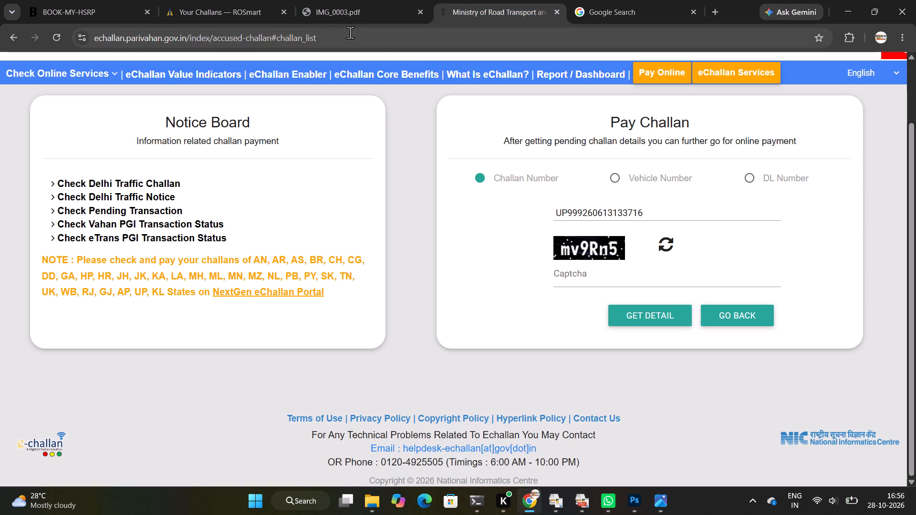
{"action": "left_click", "coordinate": [94, 0]}
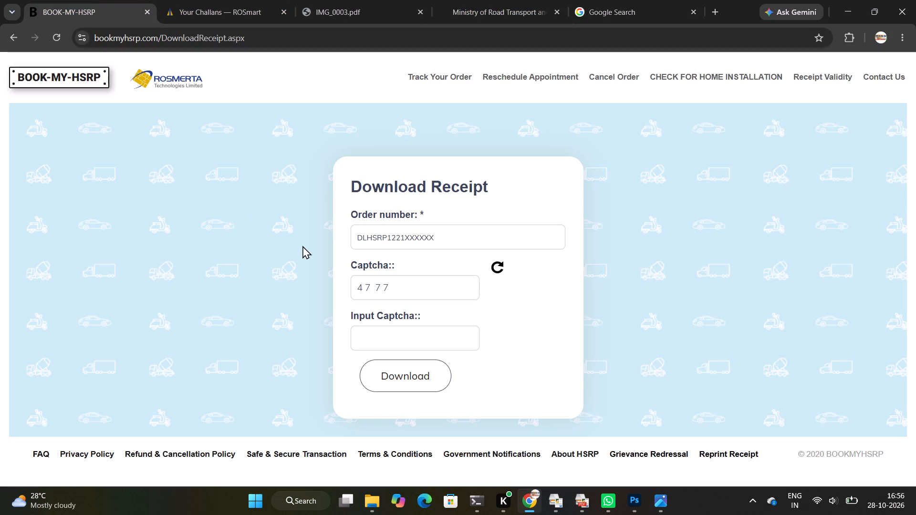
{"action": "key", "text": "ctrl+v"}
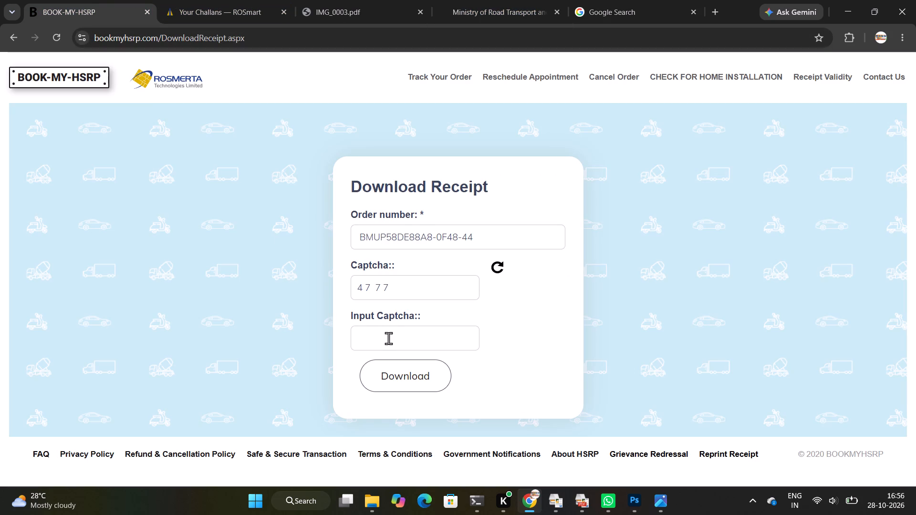
{"action": "left_click", "coordinate": [388, 343]}
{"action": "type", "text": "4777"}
{"action": "left_click", "coordinate": [402, 364]}
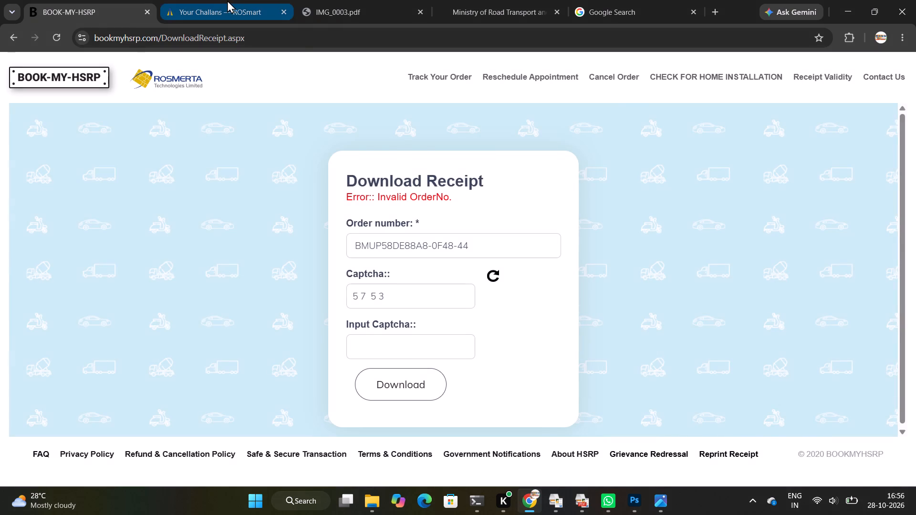
Review the AI Overview of the receipt image search for guidance on retrieving the BookMyHSRP receipt.
{"action": "left_click_drag", "start_coordinate": [227, 0], "coordinate": [212, 0]}
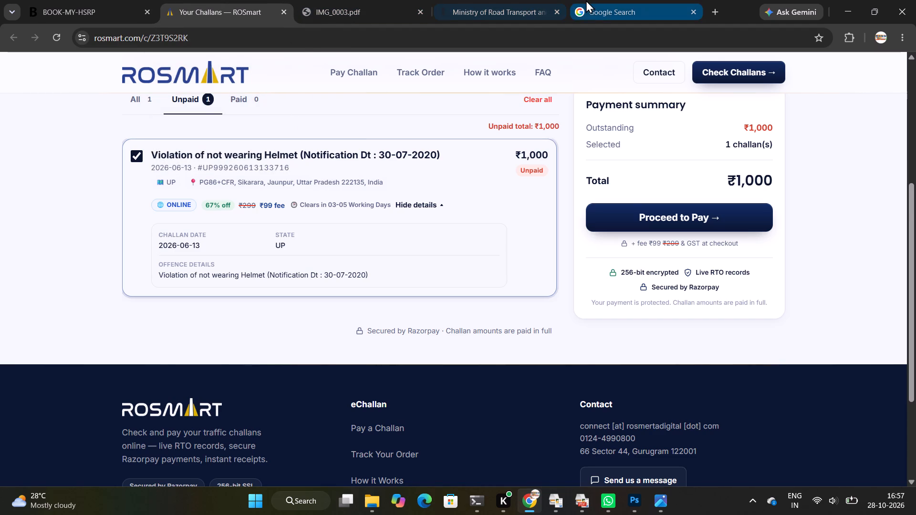
{"action": "left_click", "coordinate": [586, 0]}
{"action": "left_click", "coordinate": [424, 241]}
{"action": "scroll", "coordinate": [417, 271], "scroll_direction": "up", "scroll_amount": 5}
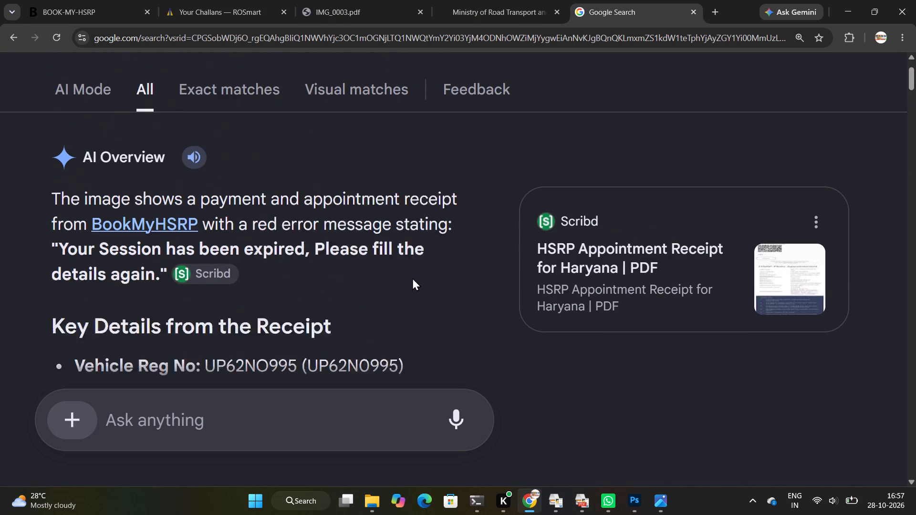
{"action": "scroll", "coordinate": [412, 278], "scroll_direction": "up", "scroll_amount": 6}
{"action": "scroll", "coordinate": [412, 278], "scroll_direction": "down", "scroll_amount": 12}
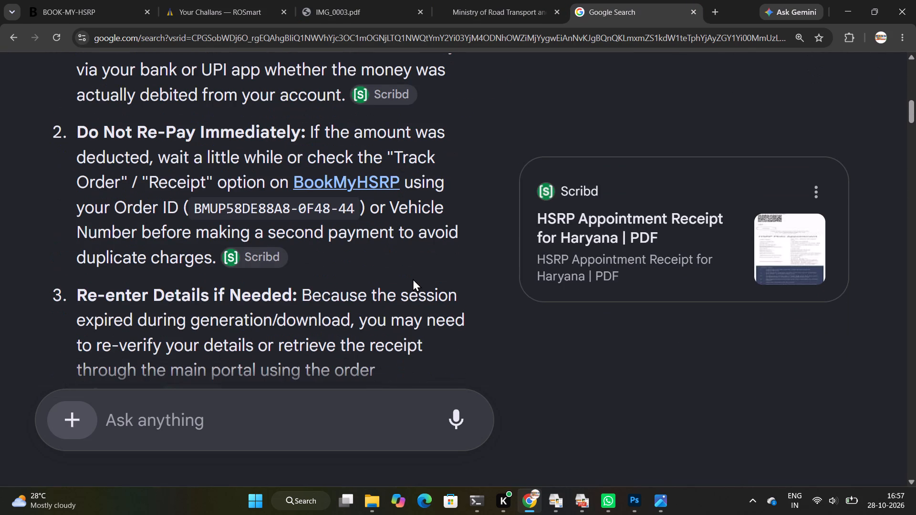
{"action": "left_click", "coordinate": [799, 234]}
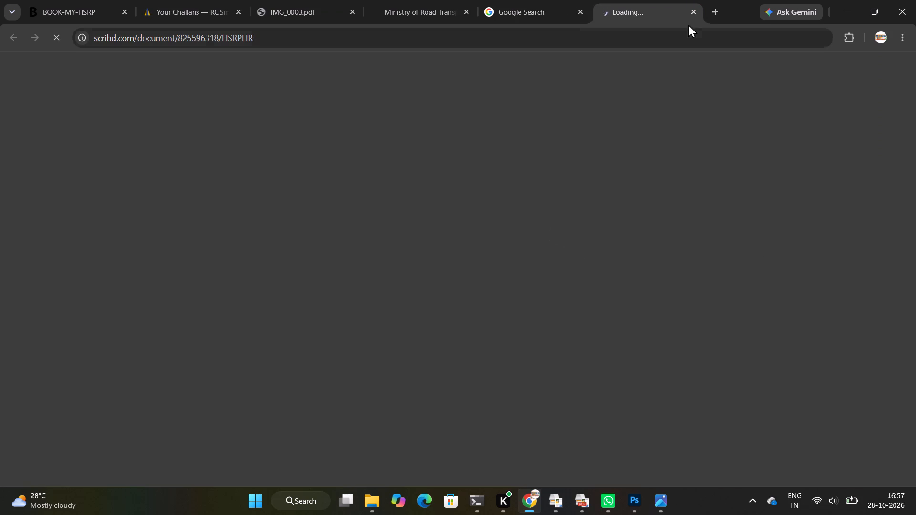
{"action": "left_click", "coordinate": [687, 10]}
{"action": "left_click", "coordinate": [689, 12]}
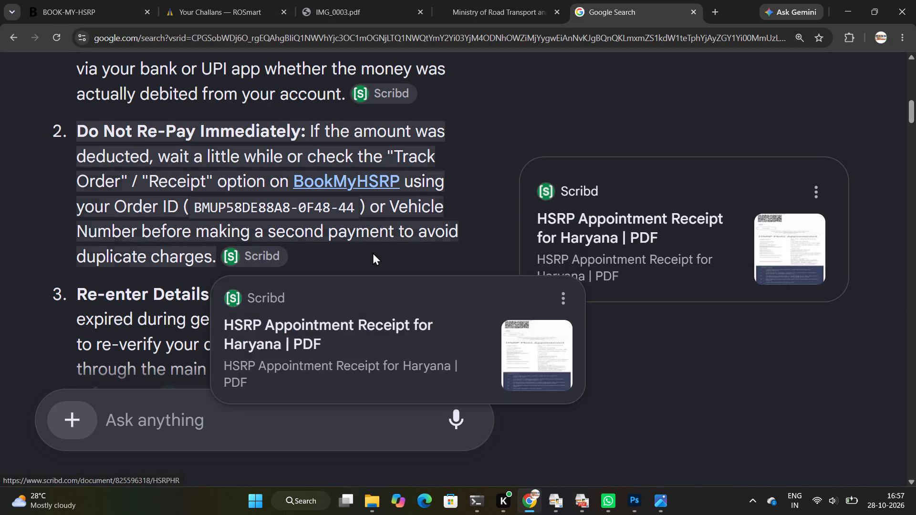
{"action": "scroll", "coordinate": [175, 298], "scroll_direction": "down", "scroll_amount": 2}
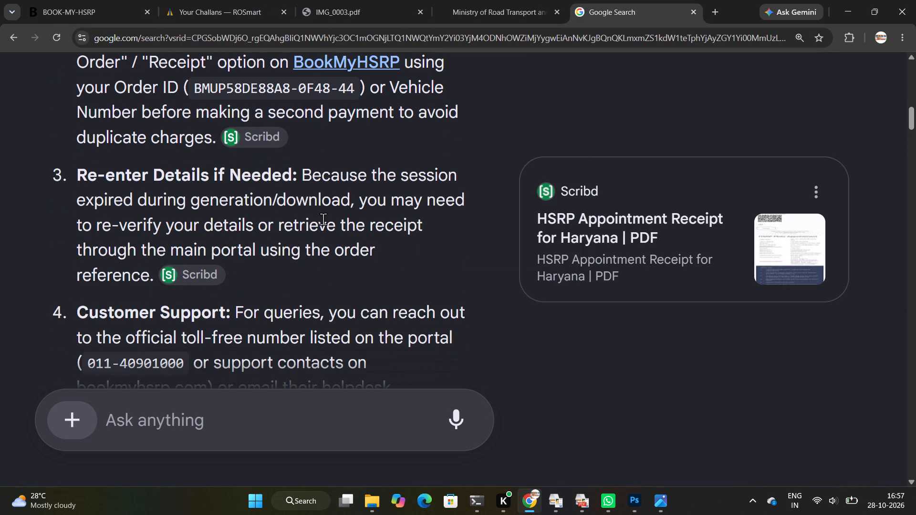
{"action": "scroll", "coordinate": [323, 219], "scroll_direction": "down", "scroll_amount": 8}
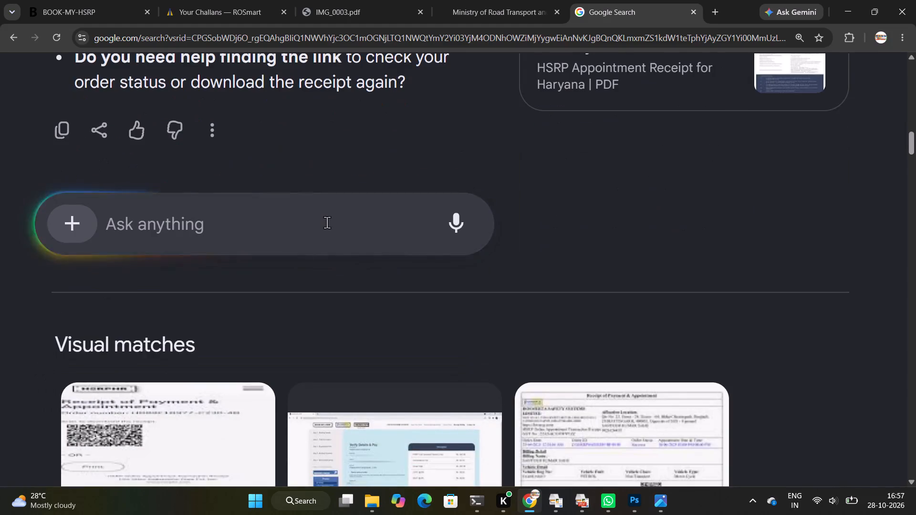
{"action": "scroll", "coordinate": [327, 222], "scroll_direction": "down", "scroll_amount": 4}
{"action": "scroll", "coordinate": [327, 222], "scroll_direction": "up", "scroll_amount": 20}
{"action": "scroll", "coordinate": [327, 222], "scroll_direction": "up", "scroll_amount": 11}
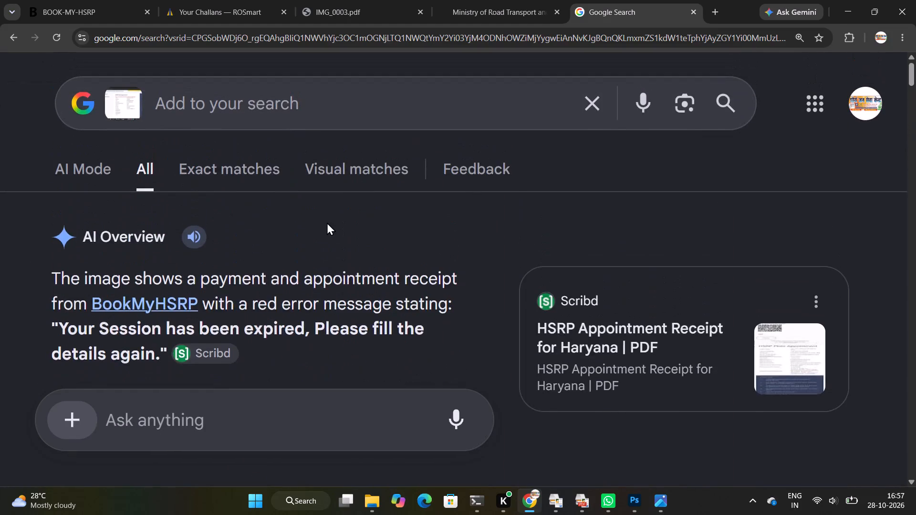
{"action": "scroll", "coordinate": [327, 222], "scroll_direction": "up", "scroll_amount": 6}
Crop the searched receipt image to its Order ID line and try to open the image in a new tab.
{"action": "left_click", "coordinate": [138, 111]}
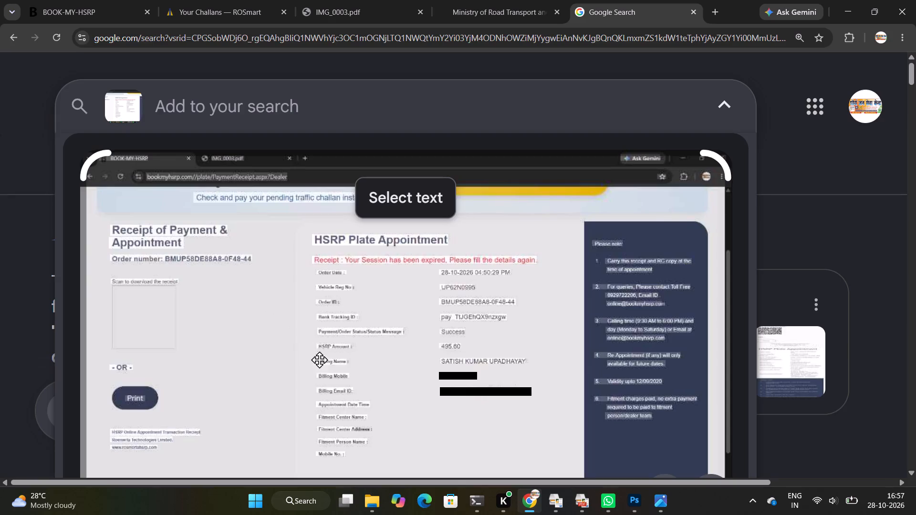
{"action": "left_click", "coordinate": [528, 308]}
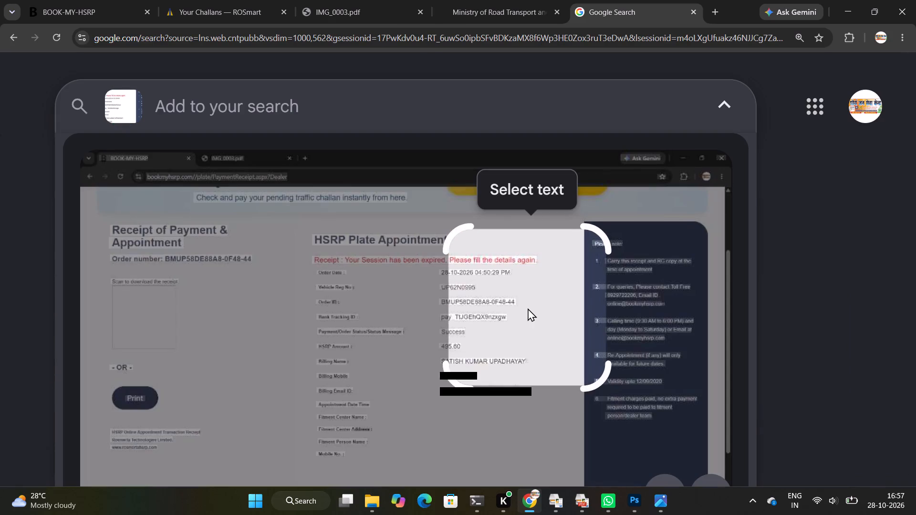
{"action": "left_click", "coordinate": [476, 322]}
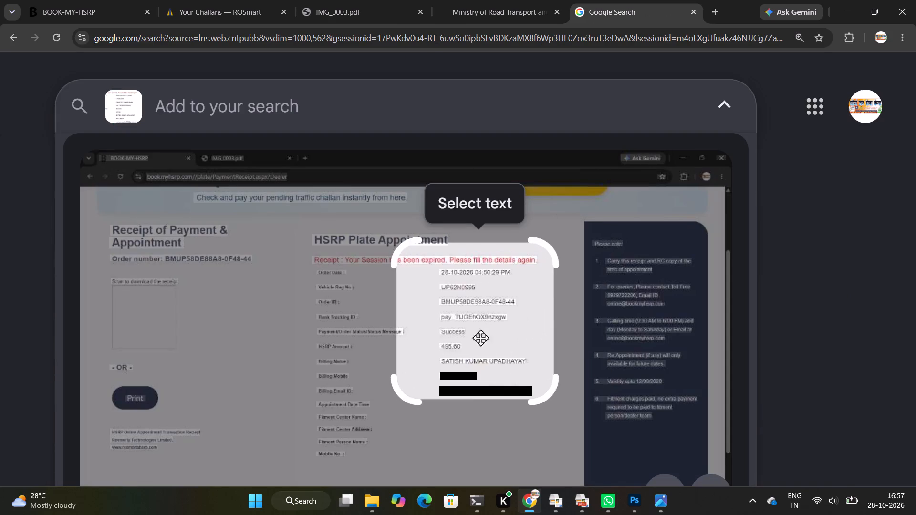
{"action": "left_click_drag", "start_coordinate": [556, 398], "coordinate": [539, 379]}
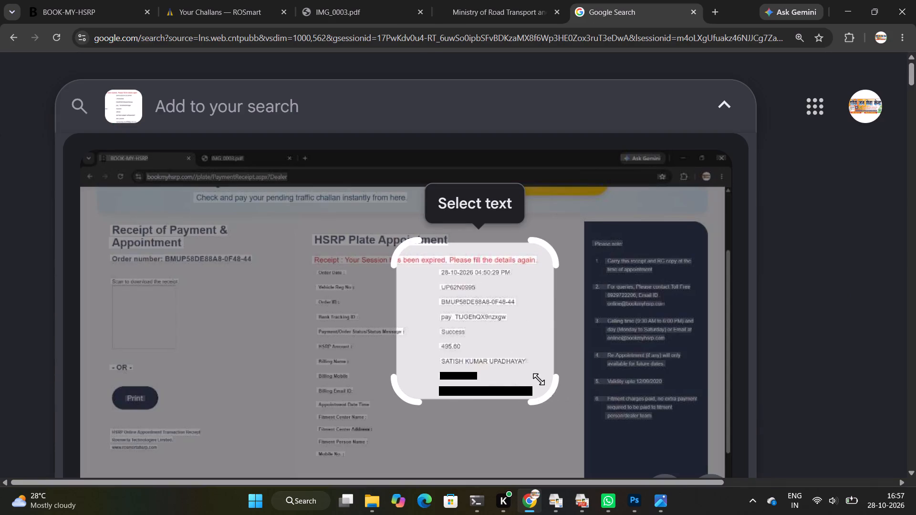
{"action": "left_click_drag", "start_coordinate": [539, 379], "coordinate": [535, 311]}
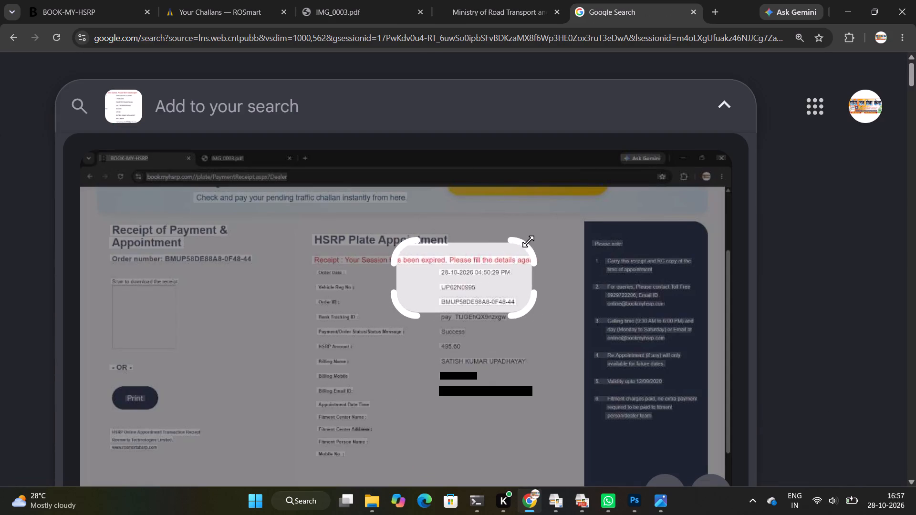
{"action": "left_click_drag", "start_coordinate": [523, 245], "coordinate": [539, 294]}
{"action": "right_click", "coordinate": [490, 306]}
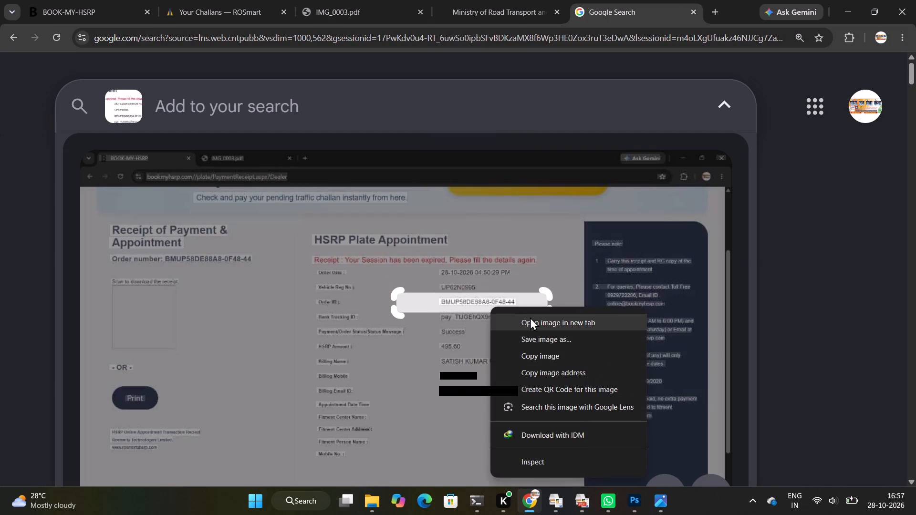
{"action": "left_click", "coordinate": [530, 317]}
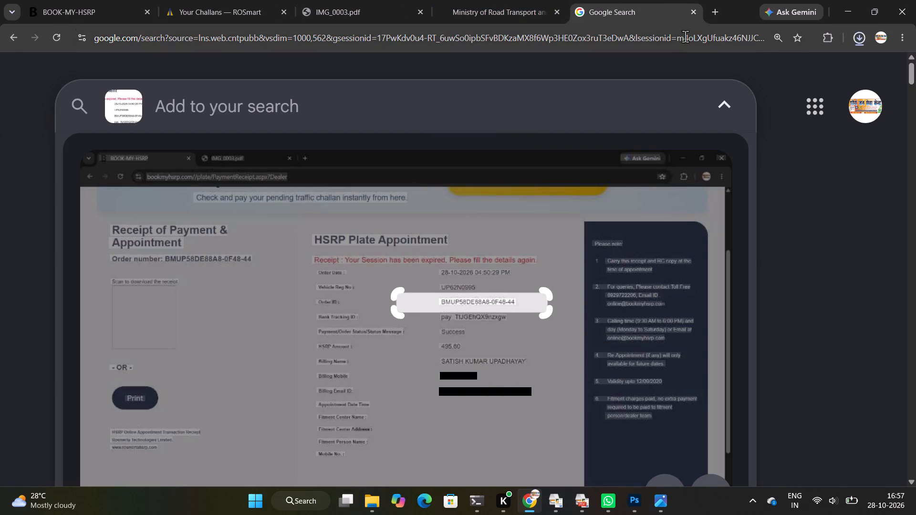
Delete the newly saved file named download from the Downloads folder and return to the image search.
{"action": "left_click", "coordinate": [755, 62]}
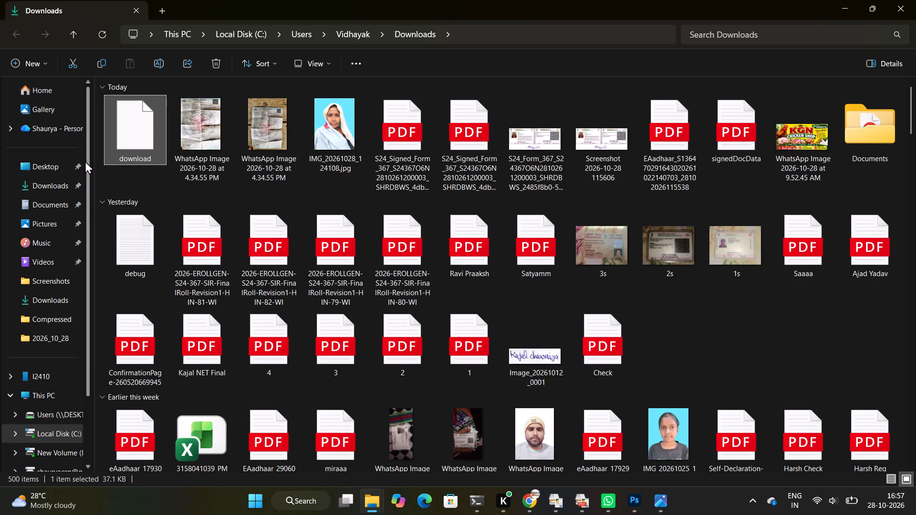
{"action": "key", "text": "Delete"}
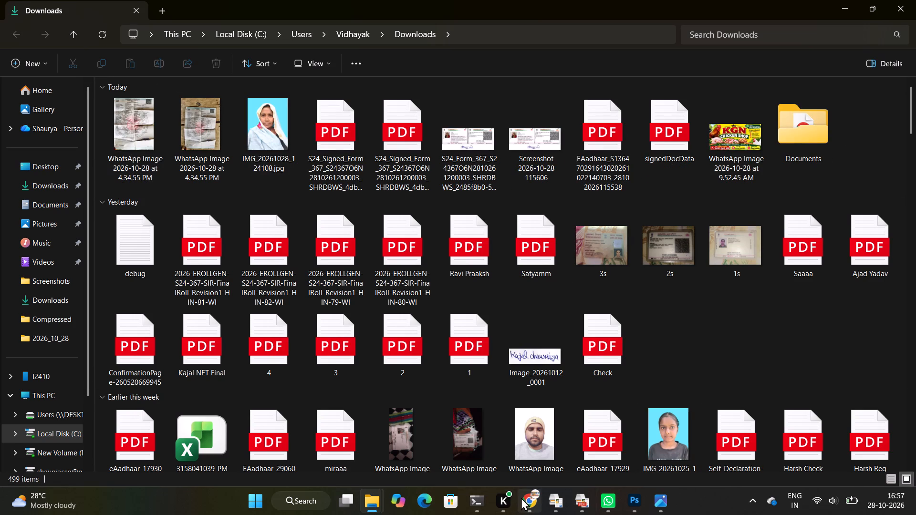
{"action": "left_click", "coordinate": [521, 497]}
Copy the order number shown under Receipt of Payment & Appointment in the searched receipt image.
{"action": "left_click", "coordinate": [367, 344]}
{"action": "left_click_drag", "start_coordinate": [532, 372], "coordinate": [537, 371]}
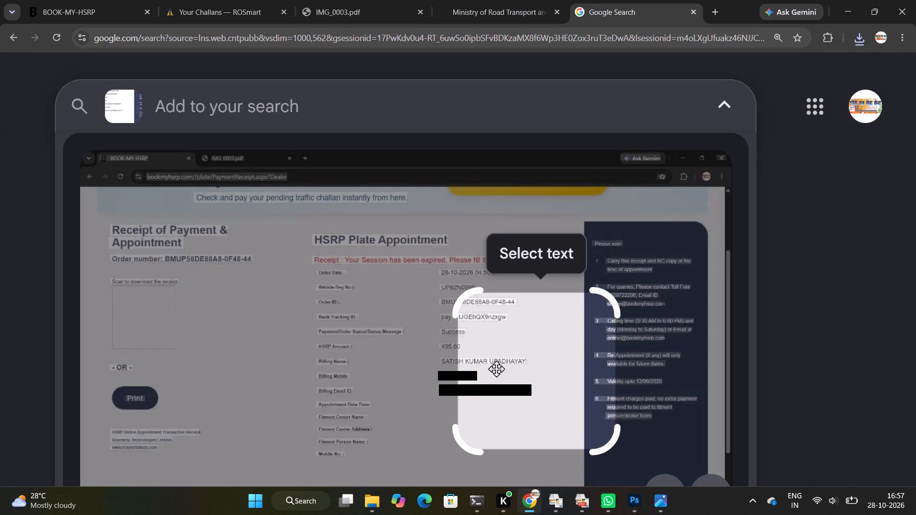
{"action": "left_click", "coordinate": [374, 382]}
{"action": "left_click", "coordinate": [144, 257]}
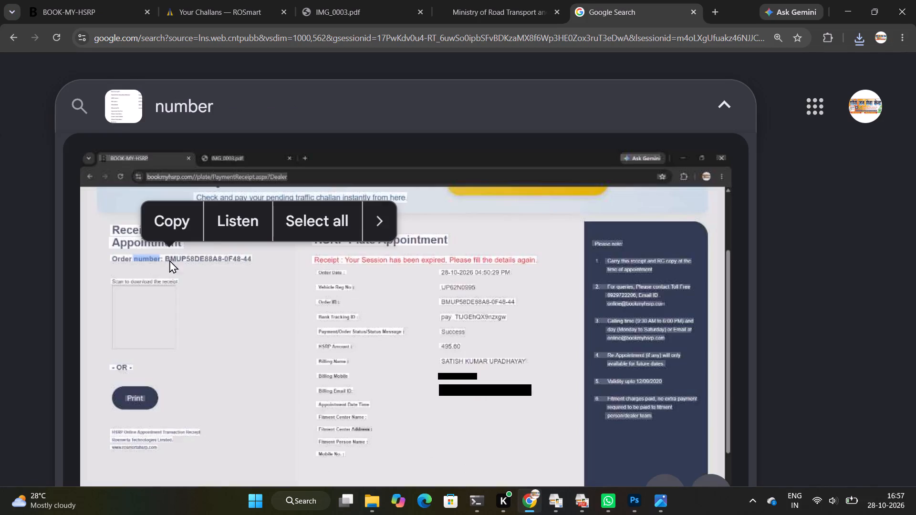
{"action": "left_click", "coordinate": [166, 258]}
{"action": "left_click", "coordinate": [110, 230]}
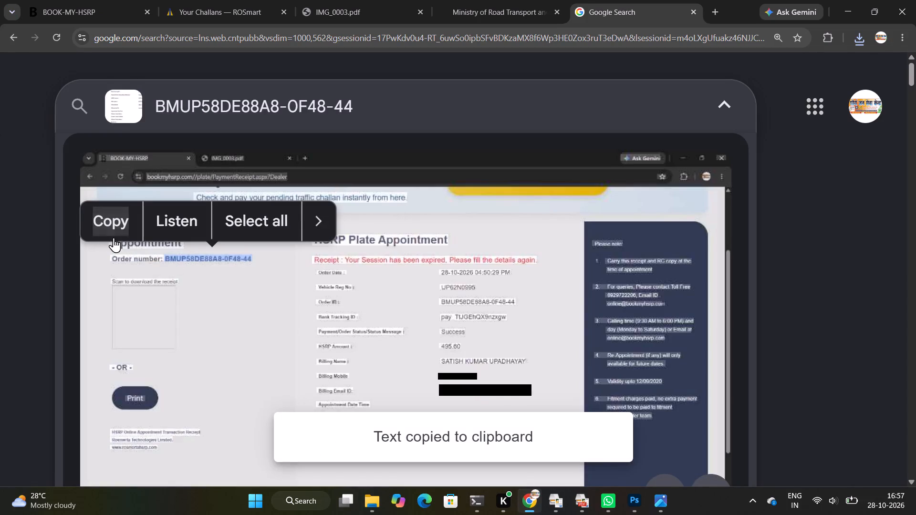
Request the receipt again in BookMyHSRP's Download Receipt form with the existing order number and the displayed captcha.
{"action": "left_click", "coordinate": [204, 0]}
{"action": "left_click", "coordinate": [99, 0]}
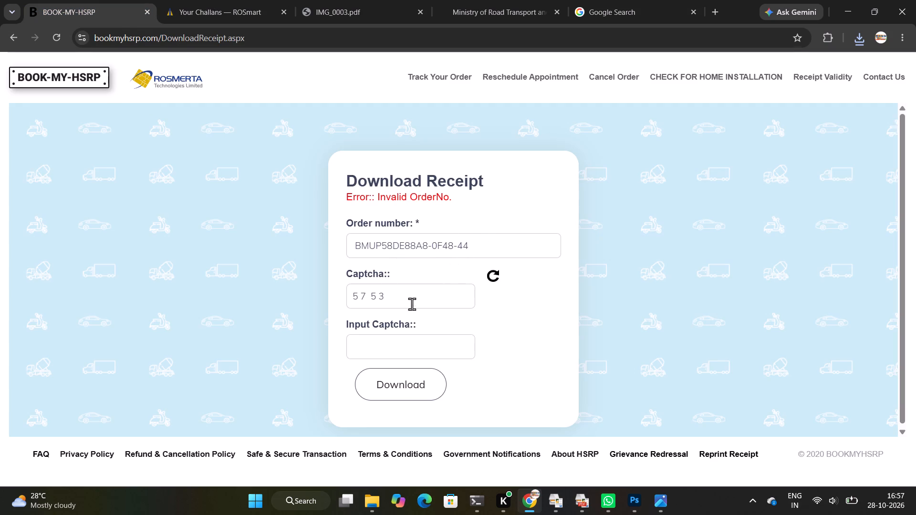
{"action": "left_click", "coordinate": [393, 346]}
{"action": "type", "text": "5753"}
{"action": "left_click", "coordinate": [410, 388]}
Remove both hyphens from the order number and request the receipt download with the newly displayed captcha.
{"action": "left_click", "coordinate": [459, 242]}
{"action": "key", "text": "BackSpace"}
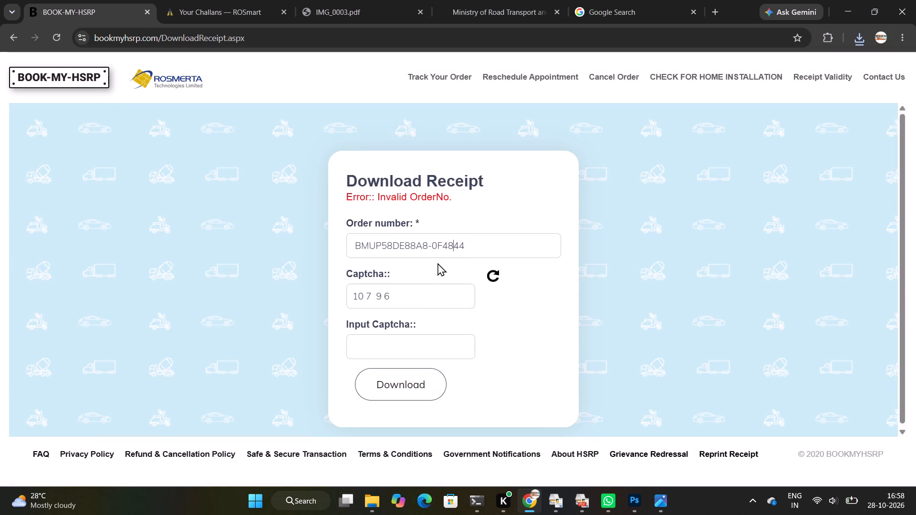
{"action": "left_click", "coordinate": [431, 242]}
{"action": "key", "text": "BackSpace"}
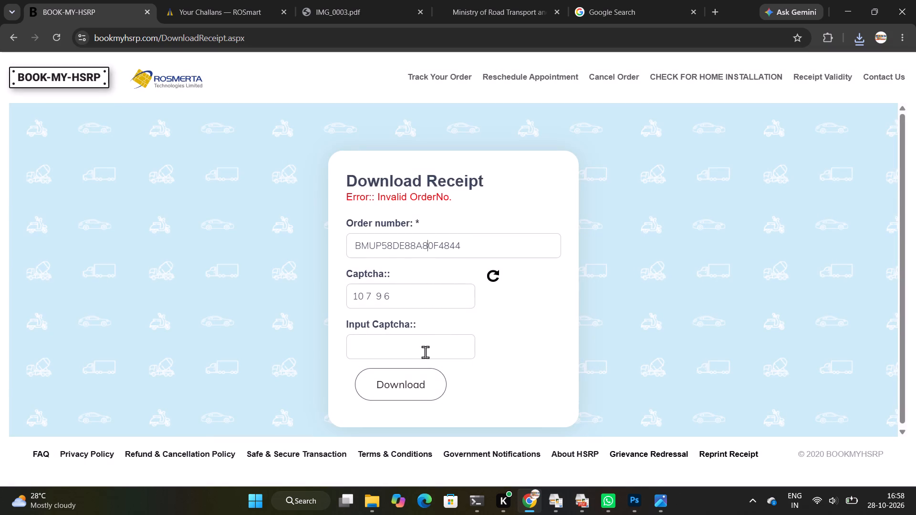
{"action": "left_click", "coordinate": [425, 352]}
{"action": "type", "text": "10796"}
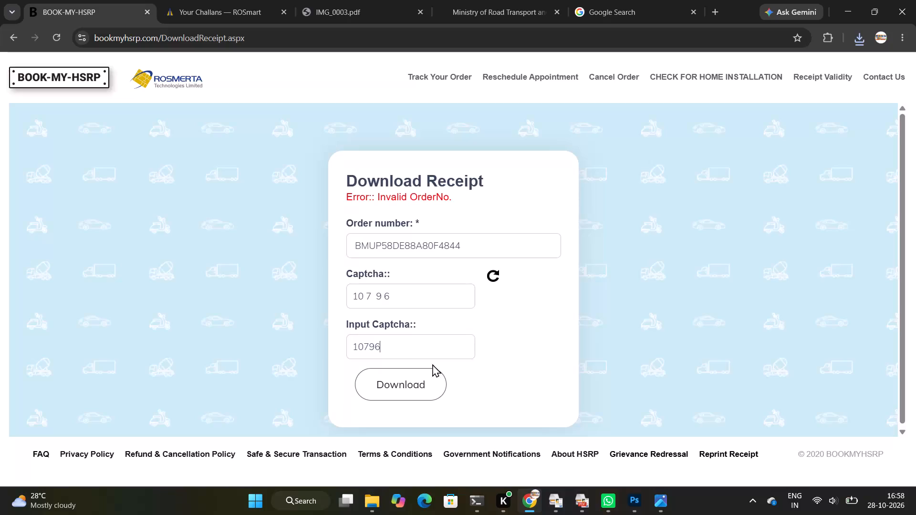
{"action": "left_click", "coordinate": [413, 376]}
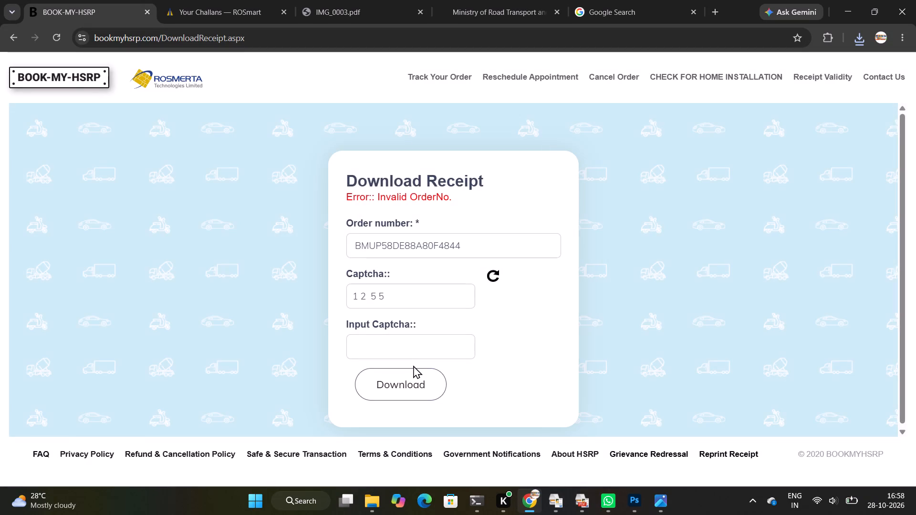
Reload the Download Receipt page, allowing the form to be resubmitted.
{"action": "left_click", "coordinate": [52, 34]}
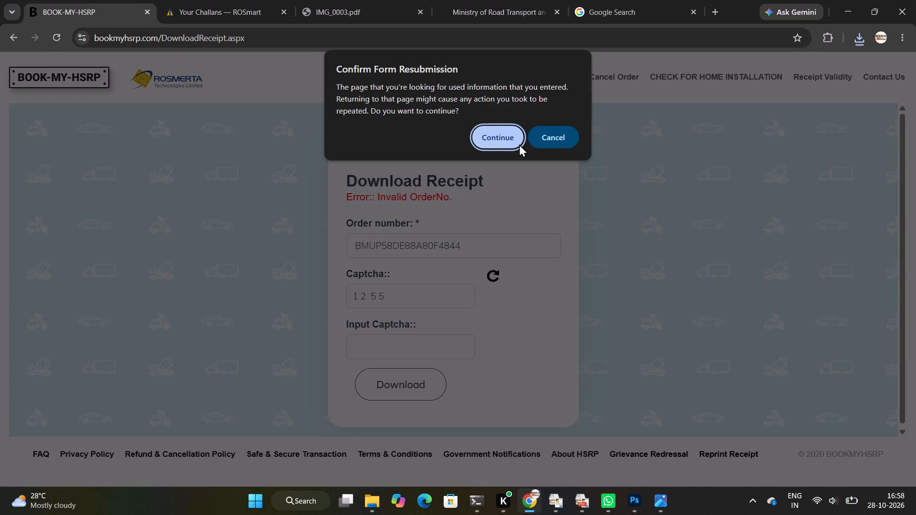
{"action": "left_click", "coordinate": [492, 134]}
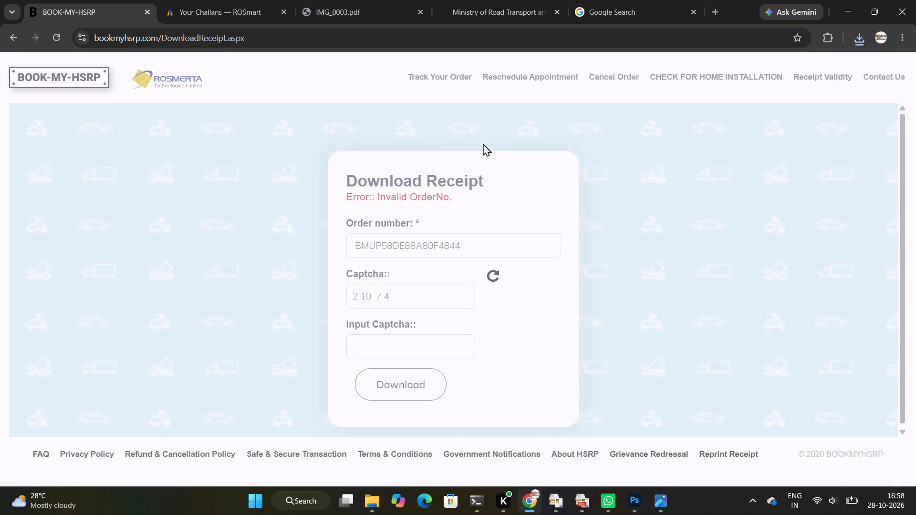
Search BookMyHSRP's Track Your Order form using the copied order number, the motorcycle's registration number and the displayed captcha.
{"action": "left_click", "coordinate": [447, 79]}
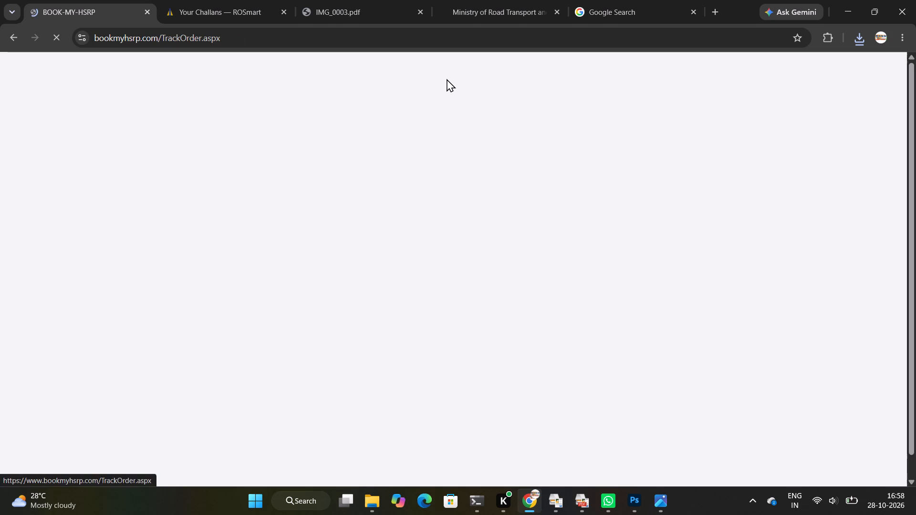
{"action": "left_click", "coordinate": [394, 234]}
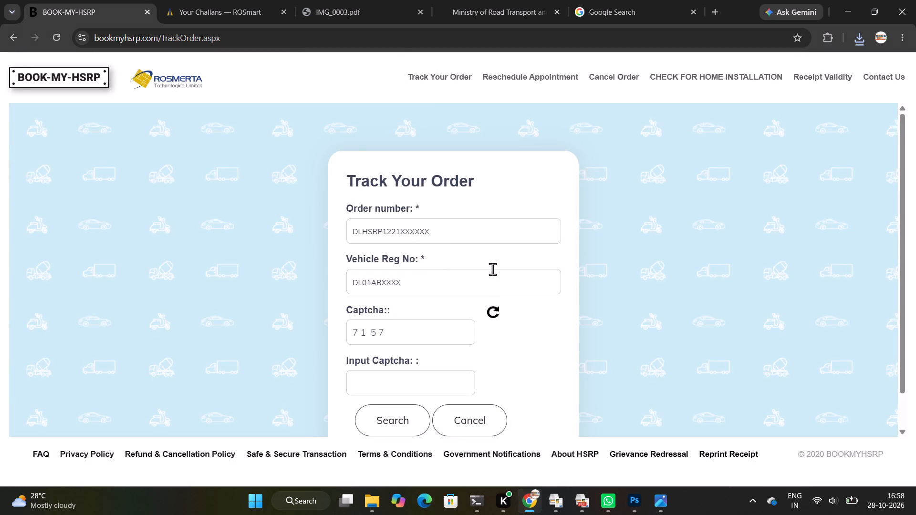
{"action": "key", "text": "ctrl+v"}
{"action": "left_click", "coordinate": [489, 268]}
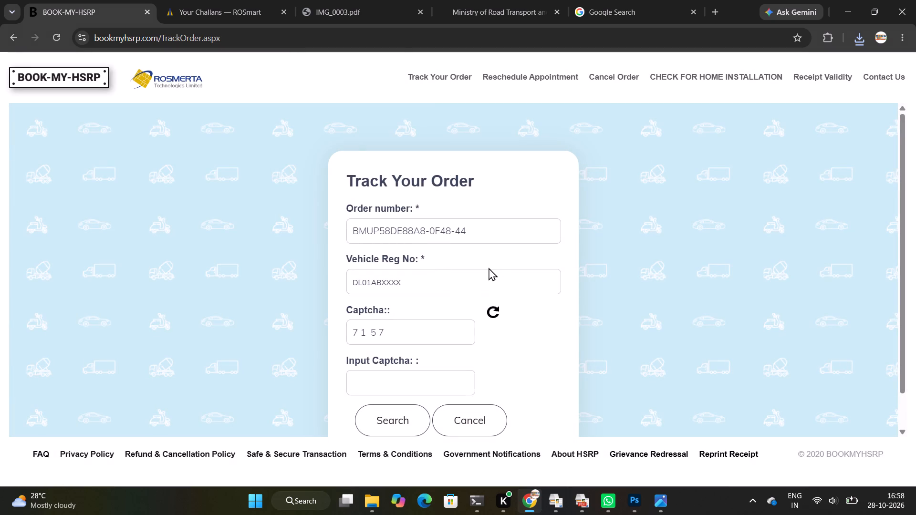
{"action": "left_click", "coordinate": [494, 269]}
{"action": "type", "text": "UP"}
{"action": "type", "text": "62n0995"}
{"action": "left_click", "coordinate": [416, 390]}
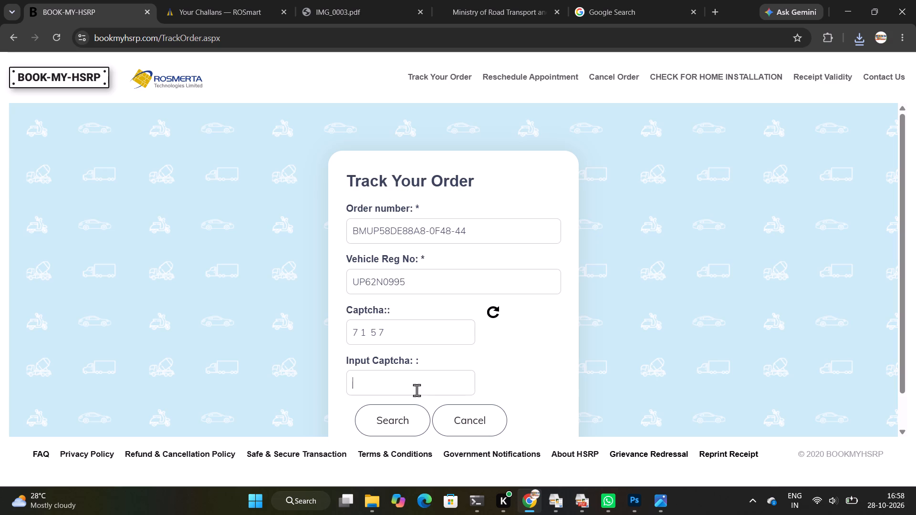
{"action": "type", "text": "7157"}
{"action": "left_click", "coordinate": [402, 430]}
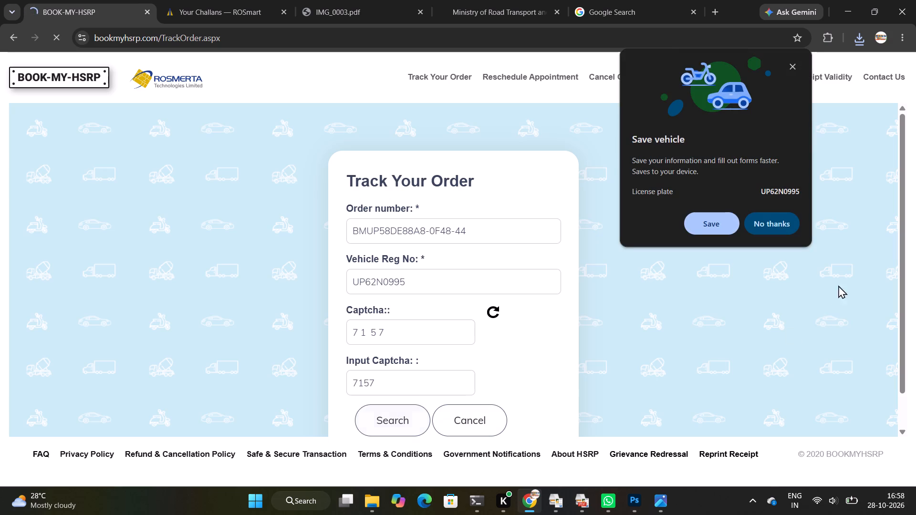
Decline saving the vehicle's details in the browser and open the order's receipt from the Appointment Status page.
{"action": "left_click", "coordinate": [793, 230]}
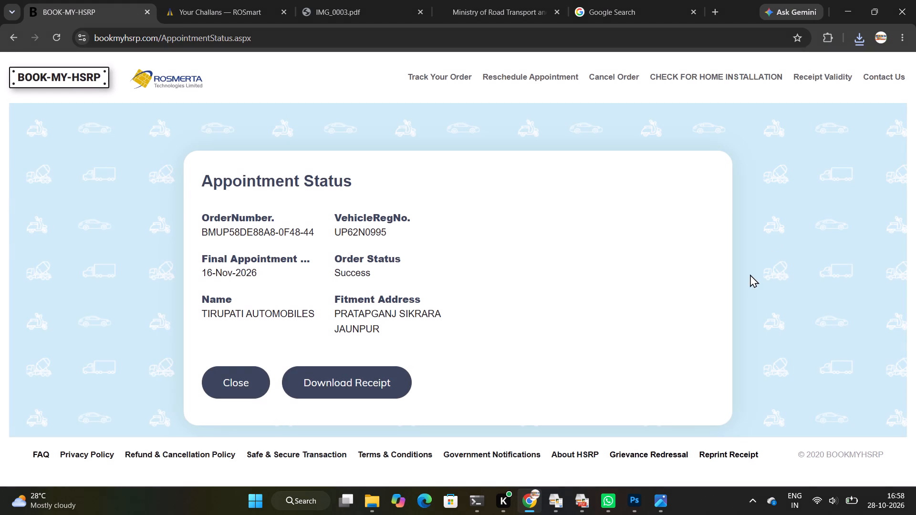
{"action": "left_click", "coordinate": [354, 371]}
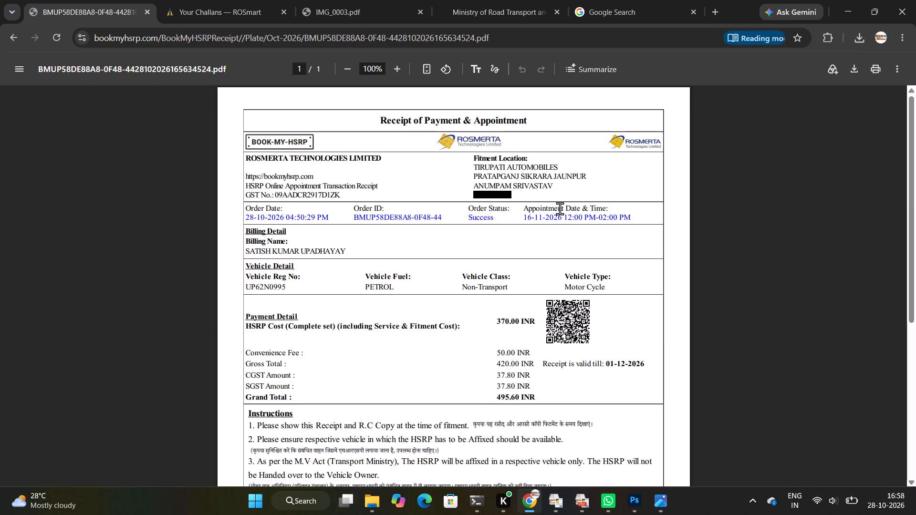
Examine the payment and appointment receipt, checking its order, fitment location, appointment, vehicle and payment details.
{"action": "scroll", "coordinate": [562, 212], "scroll_direction": "up", "scroll_amount": 3, "text": "ctrl+alt"}
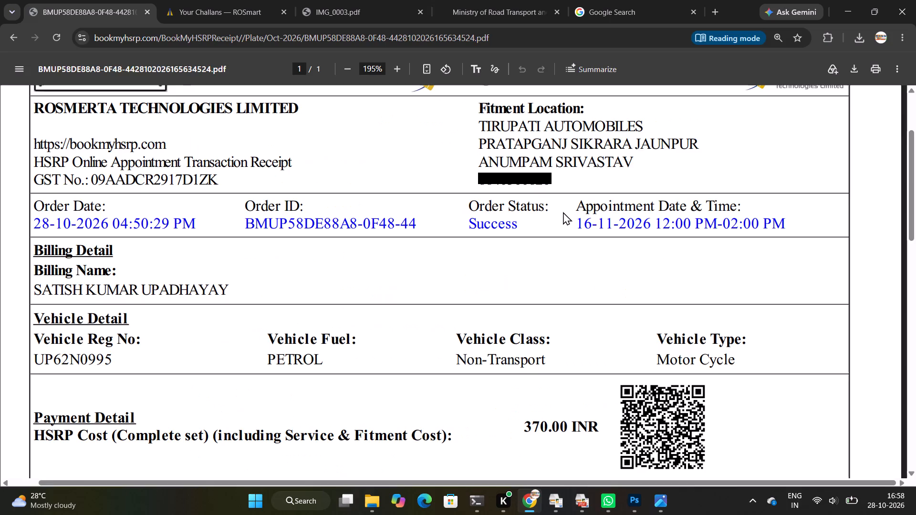
{"action": "scroll", "coordinate": [563, 212], "scroll_direction": "down", "scroll_amount": 2, "text": "ctrl+alt"}
{"action": "scroll", "coordinate": [425, 220], "scroll_direction": "up", "scroll_amount": 1}
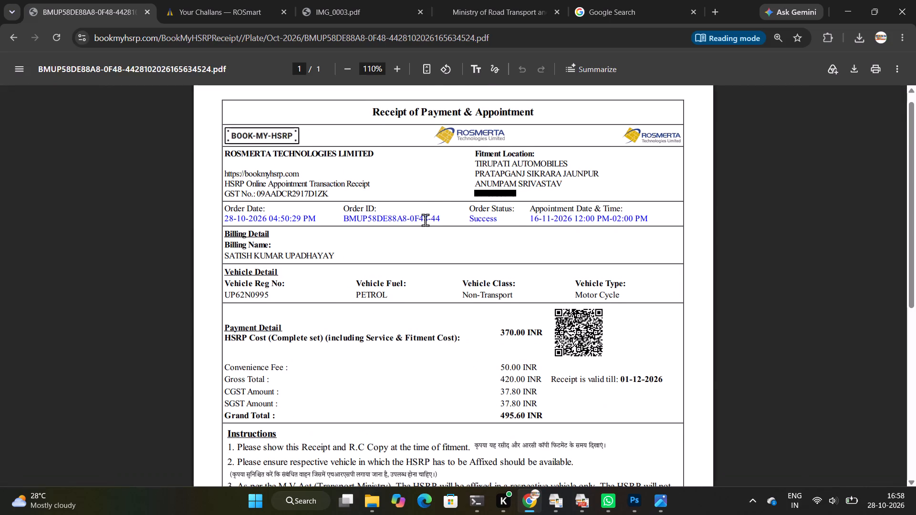
{"action": "scroll", "coordinate": [425, 220], "scroll_direction": "up", "scroll_amount": 2}
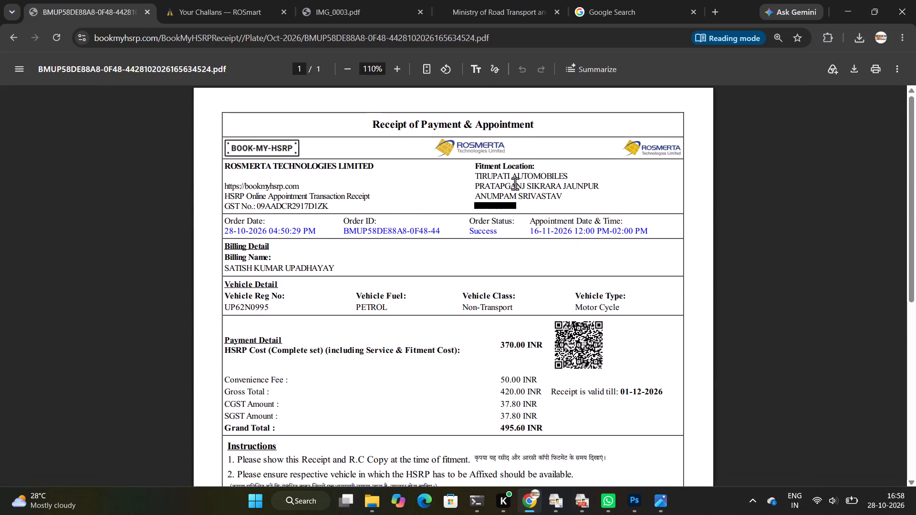
{"action": "scroll", "coordinate": [666, 191], "scroll_direction": "down", "scroll_amount": 17}
{"action": "scroll", "coordinate": [642, 216], "scroll_direction": "up", "scroll_amount": 13}
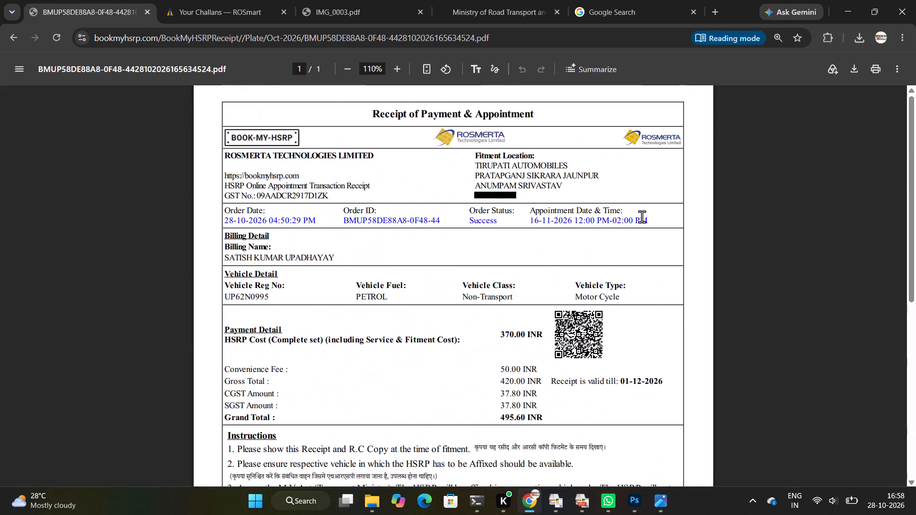
{"action": "scroll", "coordinate": [642, 216], "scroll_direction": "up", "scroll_amount": 7}
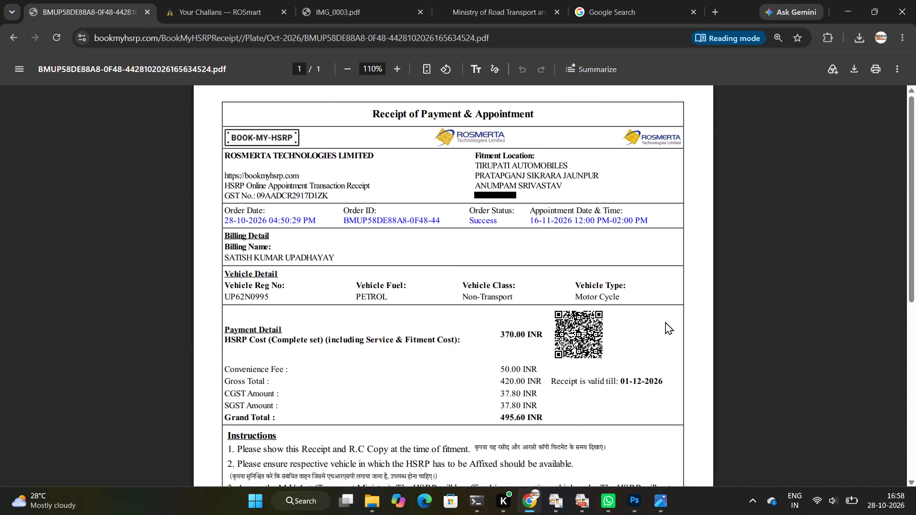
Print one black-and-white copy of all receipt pages on the Canon G2030 series printer.
{"action": "key", "text": "ctrl+p"}
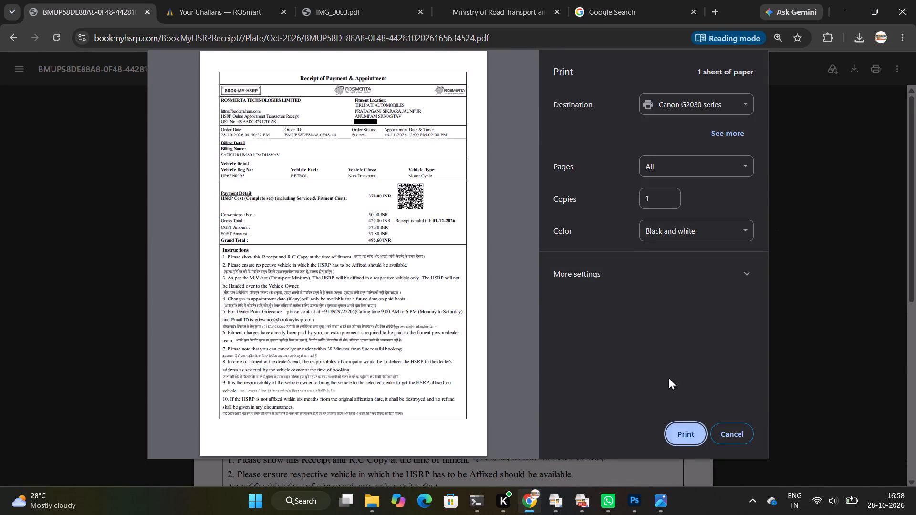
{"action": "left_click", "coordinate": [671, 433]}
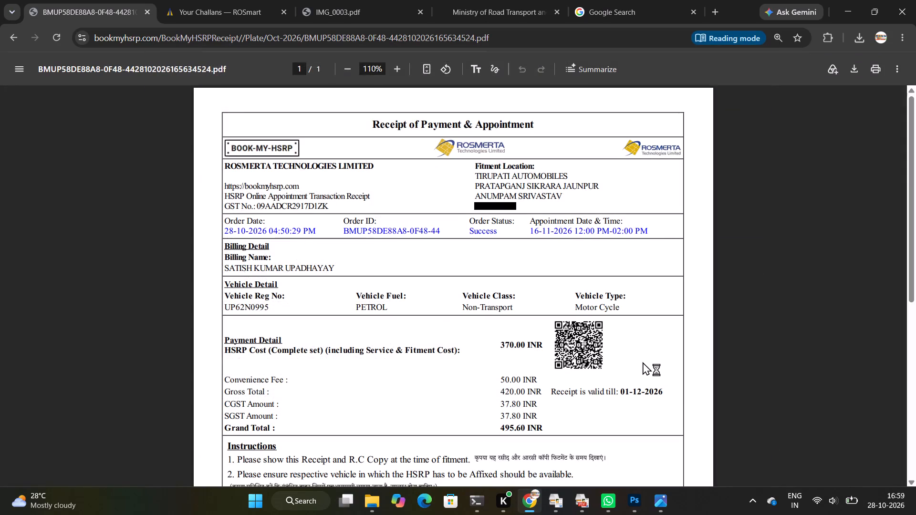
Save all pages of the receipt as a PDF in the Downloads folder, keeping the suggested file name.
{"action": "left_click", "coordinate": [859, 40]}
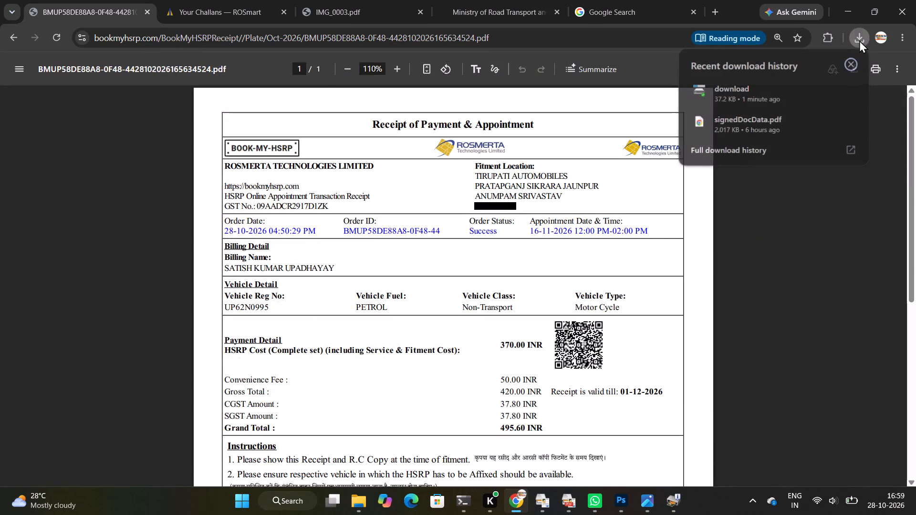
{"action": "left_click", "coordinate": [756, 313]}
{"action": "key", "text": "ctrl+p"}
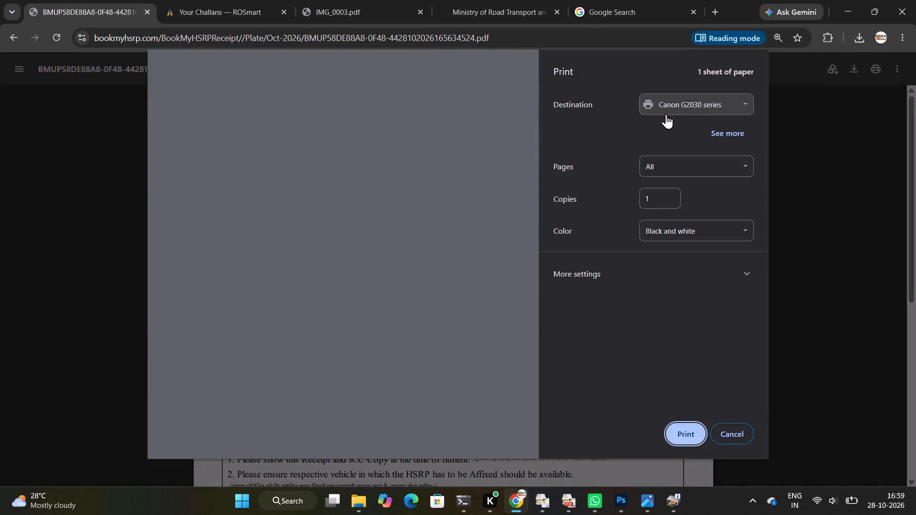
{"action": "left_click", "coordinate": [666, 114]}
{"action": "left_click", "coordinate": [706, 171]}
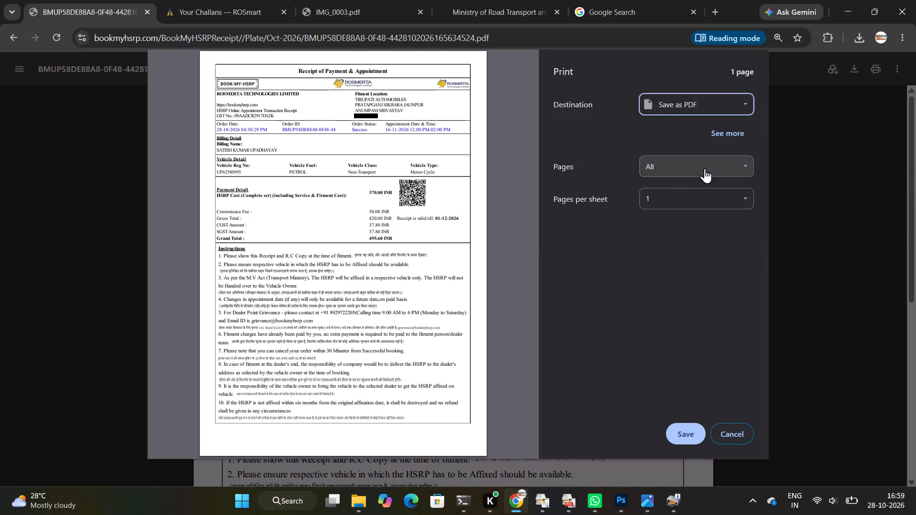
{"action": "left_click", "coordinate": [669, 436]}
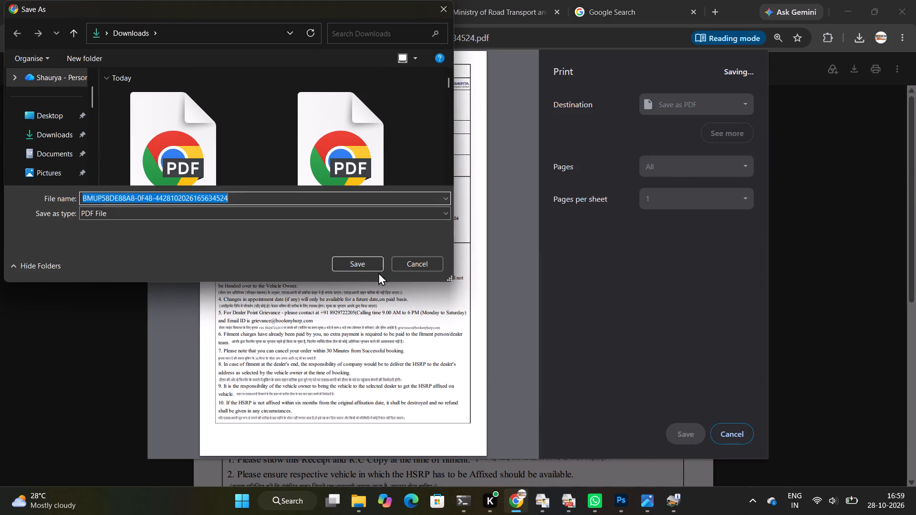
{"action": "left_click", "coordinate": [356, 259]}
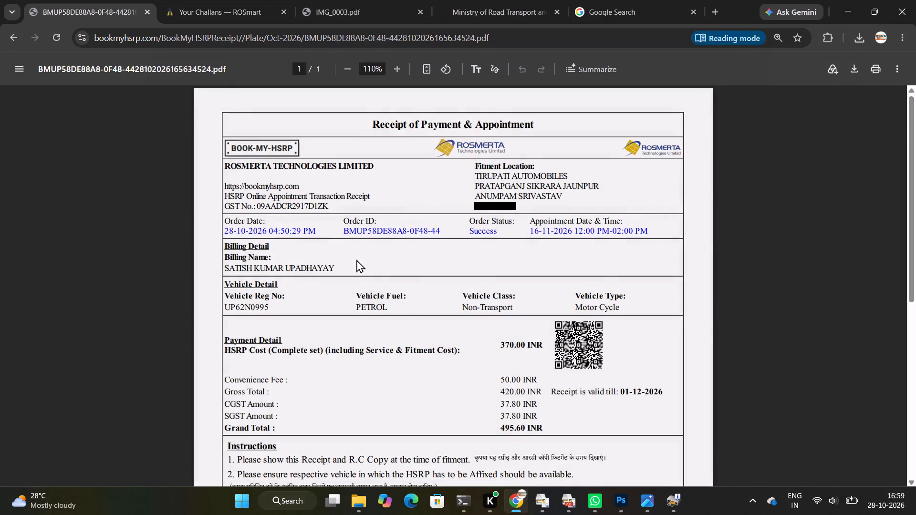